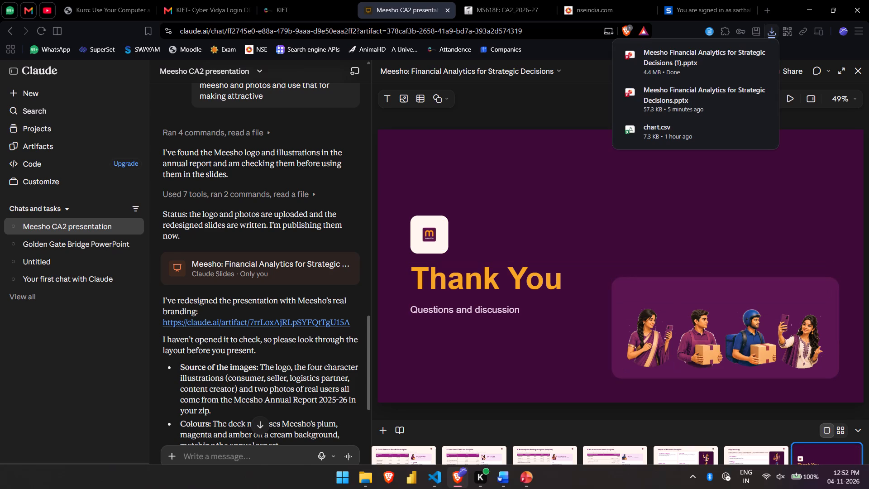
In File Explorer, go to the Downloads folder and open "Meesho Financial Analytics for Strategic Decisions (1)" in PowerPoint.
left_click(359, 475)
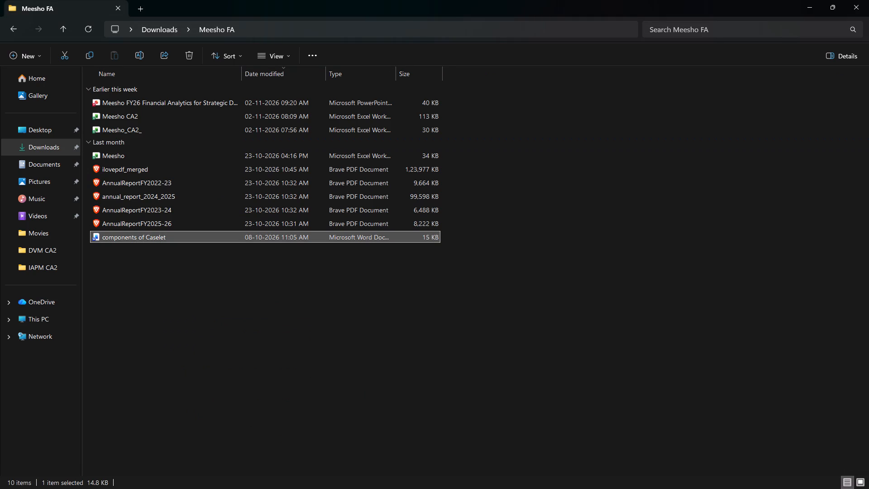
left_click(150, 29)
left_click(14, 30)
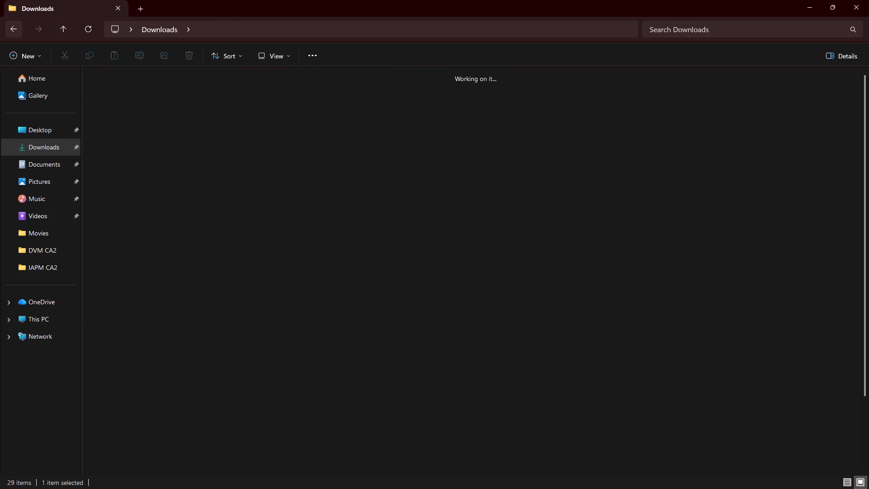
double_click(123, 115)
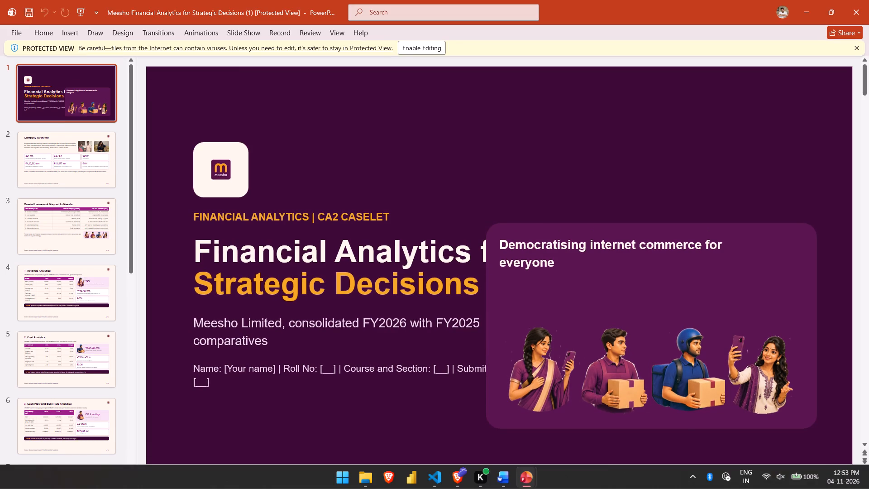
Raise the screen brightness to about a third of its range.
left_click(781, 482)
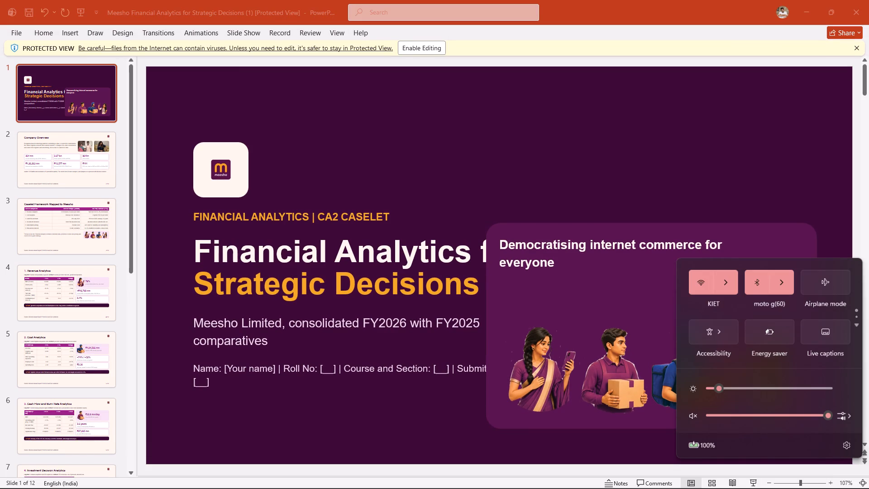
left_click(751, 387)
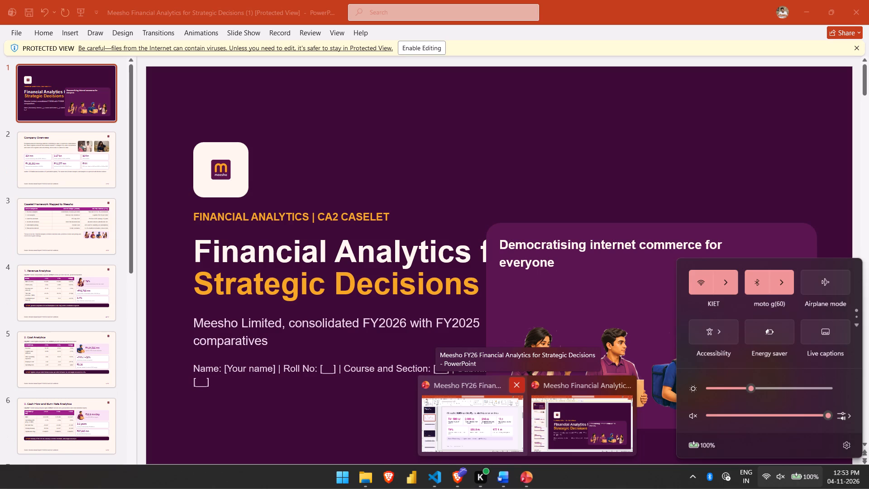
Close the older "Meesho FY26 Financial Analytics for Strategic Decisions" presentation, saving its changes in the Meesho FA folder.
left_click(513, 386)
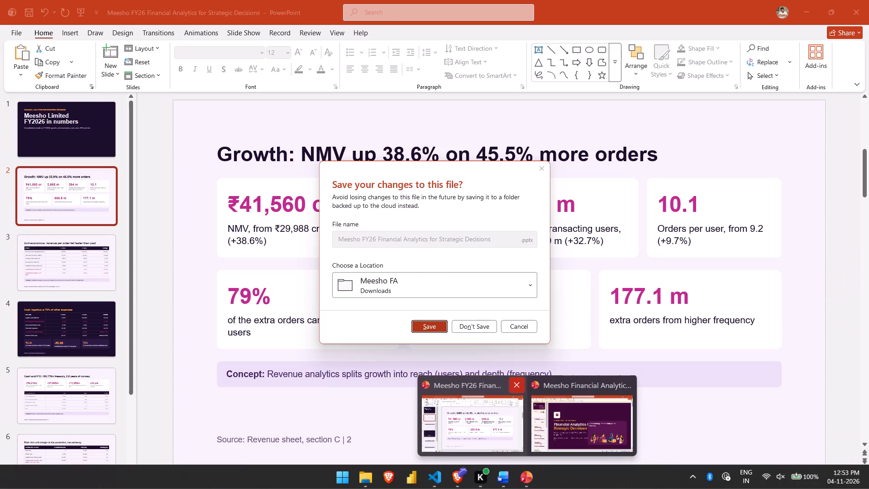
left_click(437, 329)
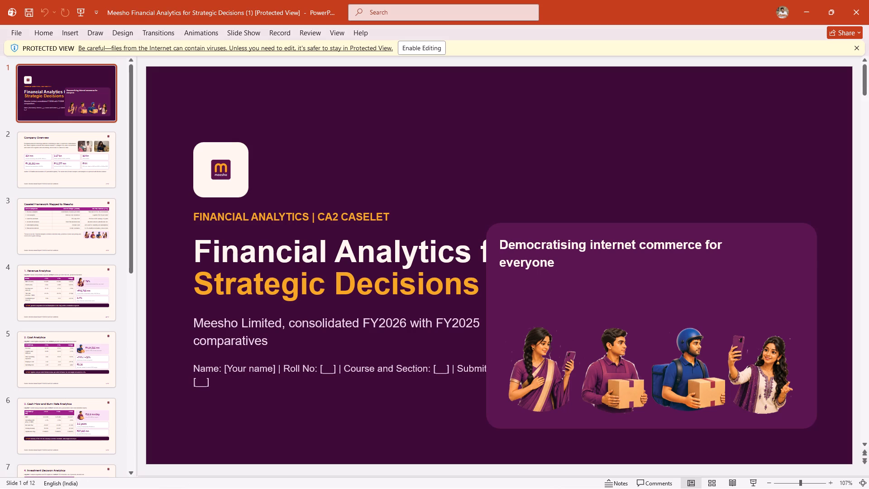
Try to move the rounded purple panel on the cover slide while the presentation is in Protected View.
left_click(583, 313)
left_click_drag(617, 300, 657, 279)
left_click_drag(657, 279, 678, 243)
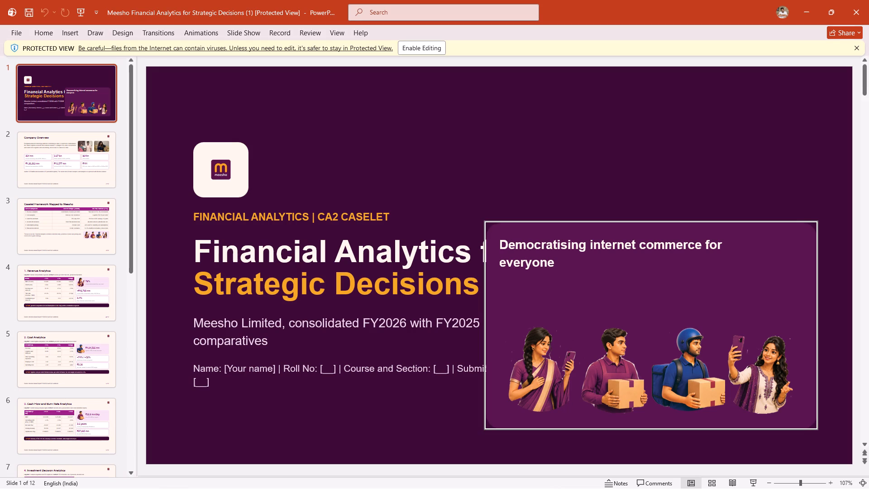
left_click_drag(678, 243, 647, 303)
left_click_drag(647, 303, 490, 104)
Enable editing for the downloaded presentation.
left_click(427, 50)
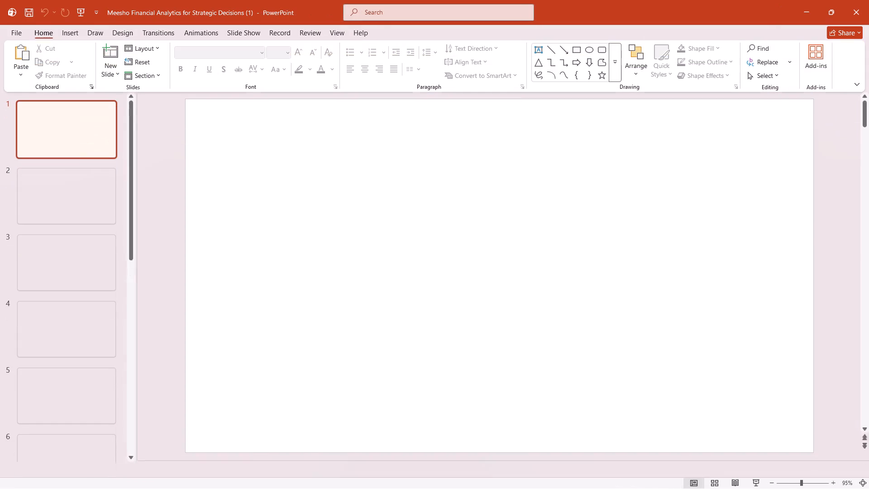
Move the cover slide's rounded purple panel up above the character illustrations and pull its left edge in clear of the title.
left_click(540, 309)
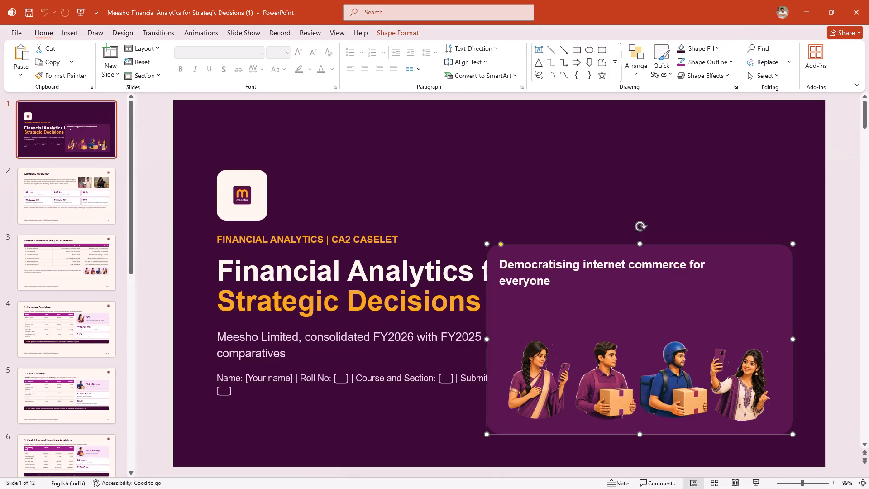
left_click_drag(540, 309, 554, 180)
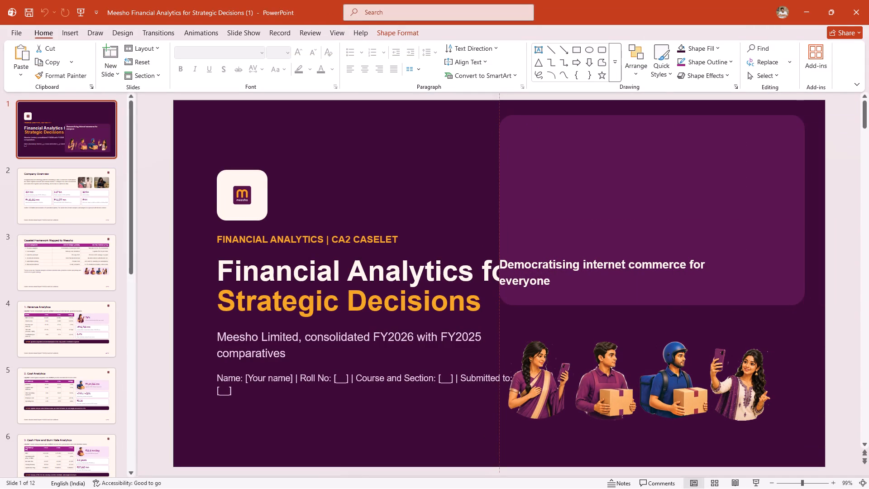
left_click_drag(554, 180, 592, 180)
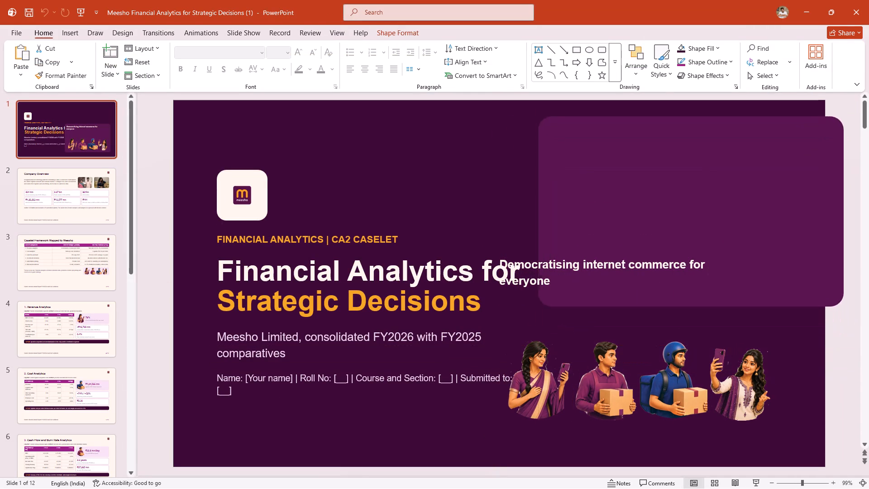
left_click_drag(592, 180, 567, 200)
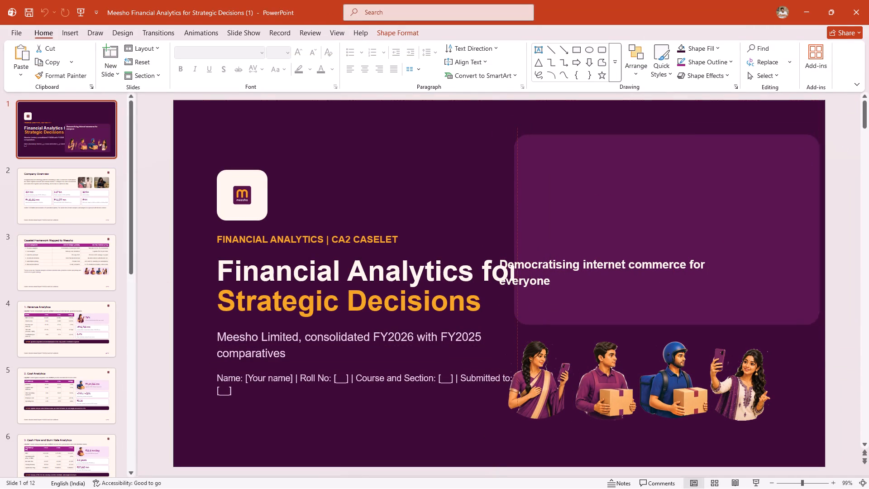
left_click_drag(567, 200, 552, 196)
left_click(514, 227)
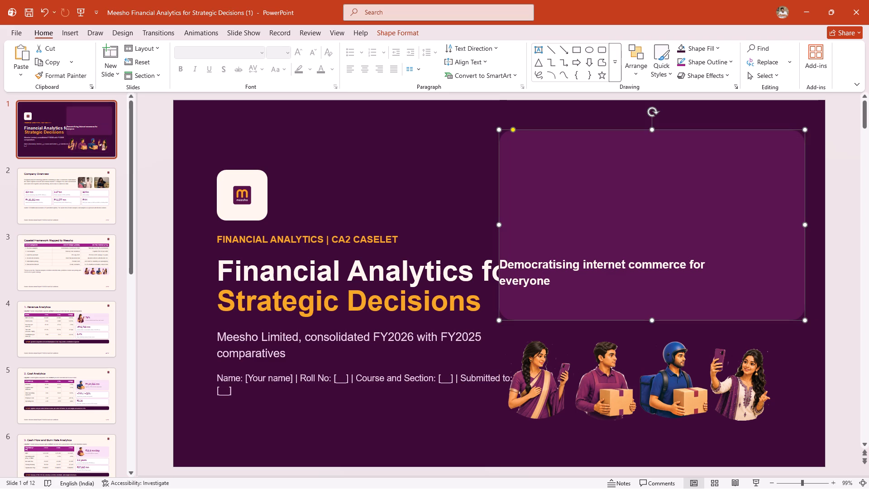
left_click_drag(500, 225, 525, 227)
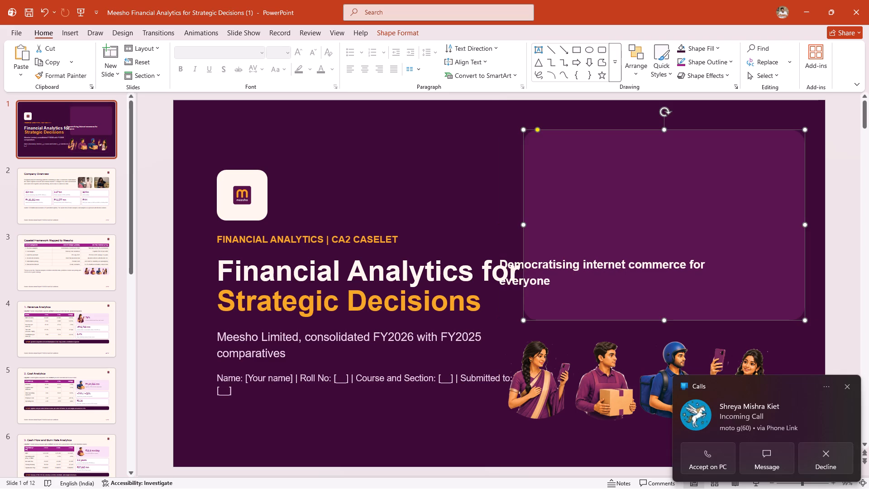
Decline the incoming phone call.
left_click(825, 459)
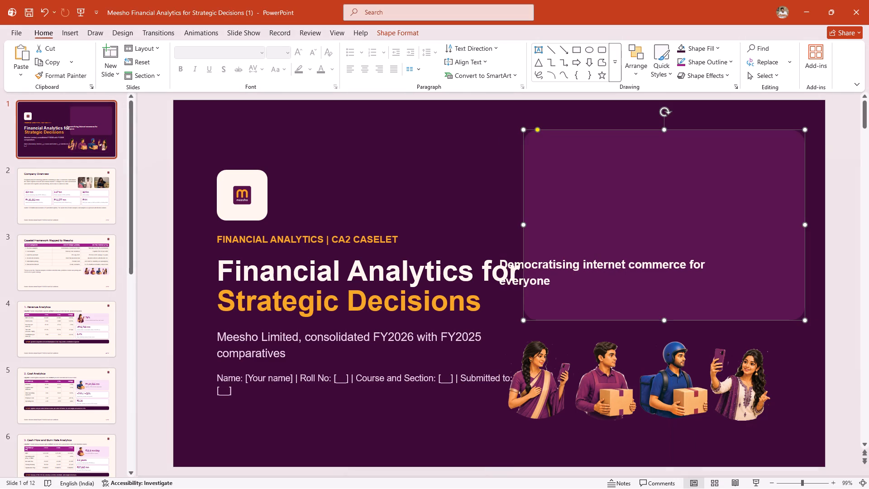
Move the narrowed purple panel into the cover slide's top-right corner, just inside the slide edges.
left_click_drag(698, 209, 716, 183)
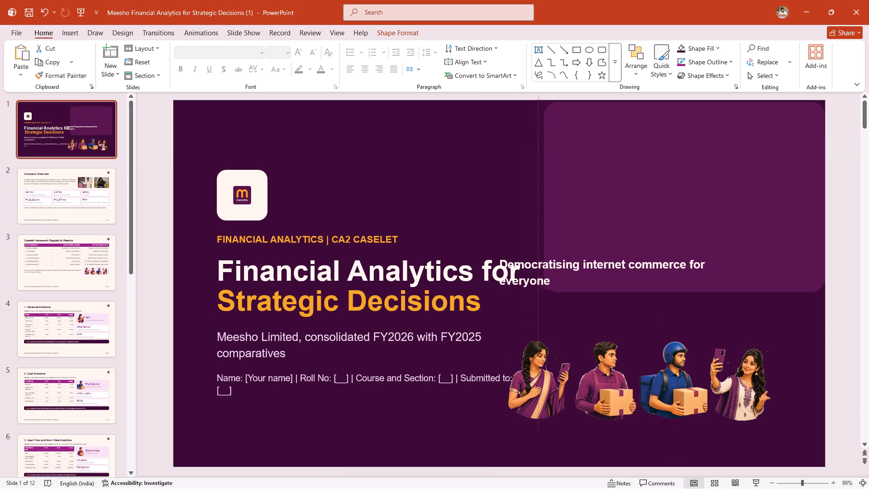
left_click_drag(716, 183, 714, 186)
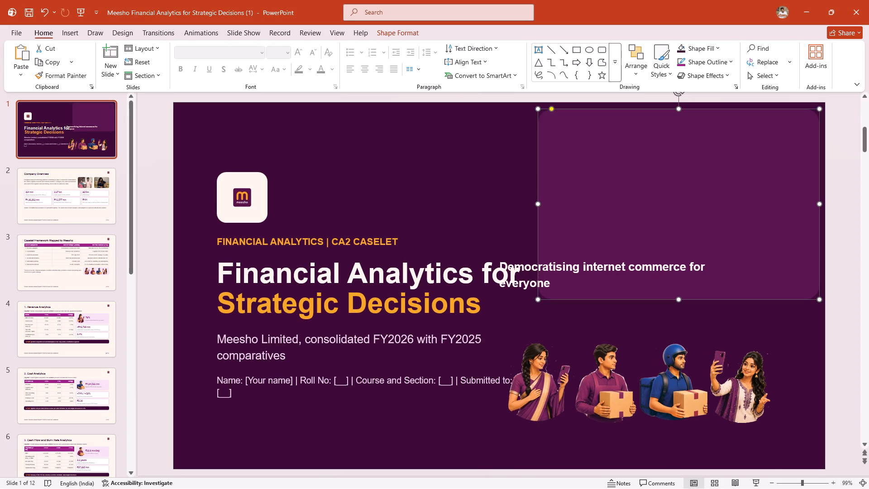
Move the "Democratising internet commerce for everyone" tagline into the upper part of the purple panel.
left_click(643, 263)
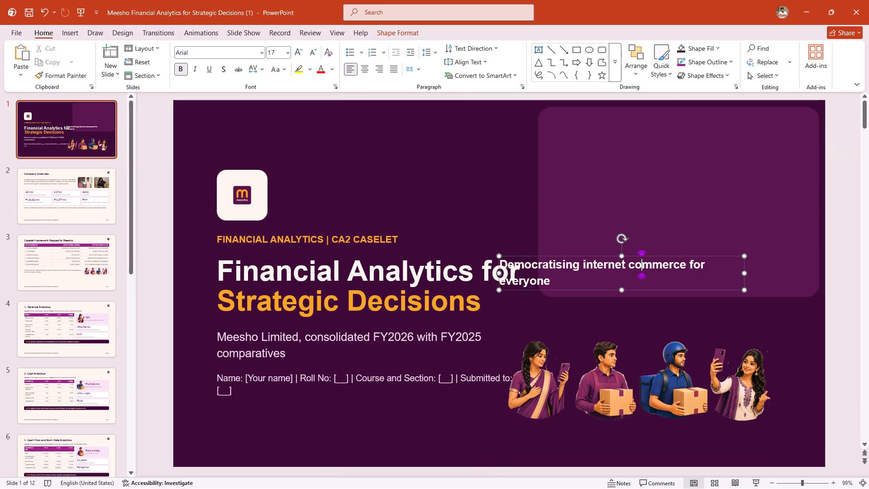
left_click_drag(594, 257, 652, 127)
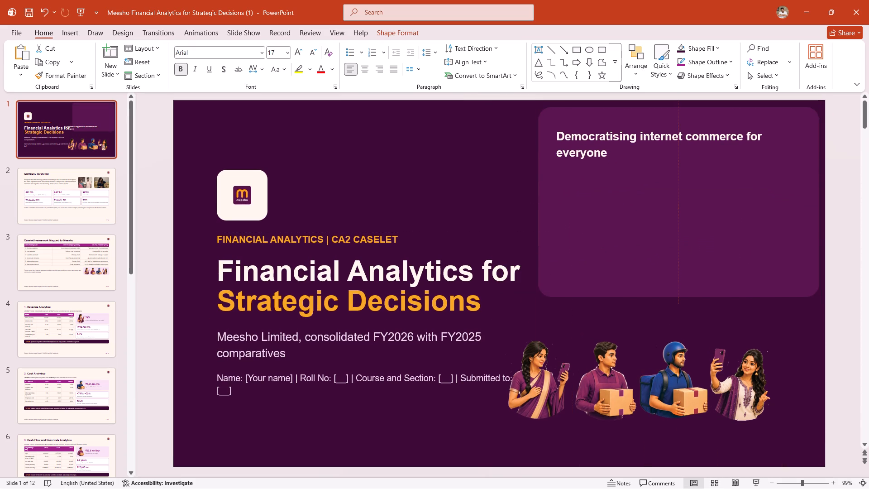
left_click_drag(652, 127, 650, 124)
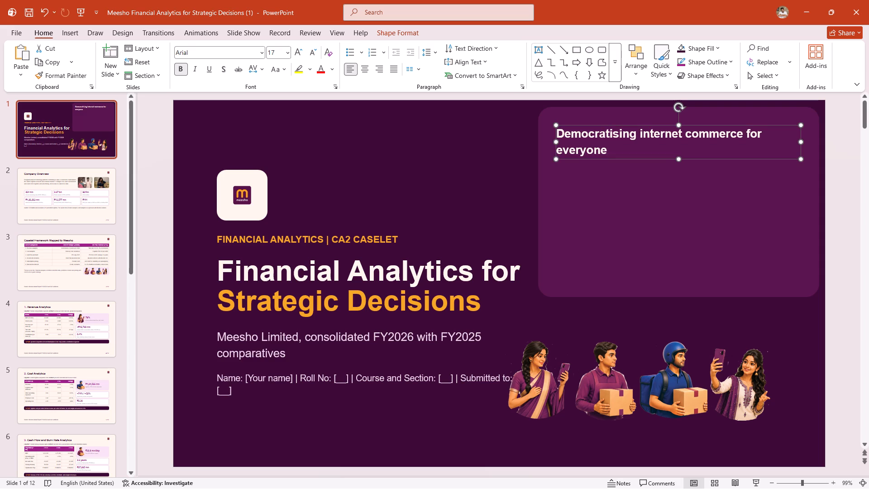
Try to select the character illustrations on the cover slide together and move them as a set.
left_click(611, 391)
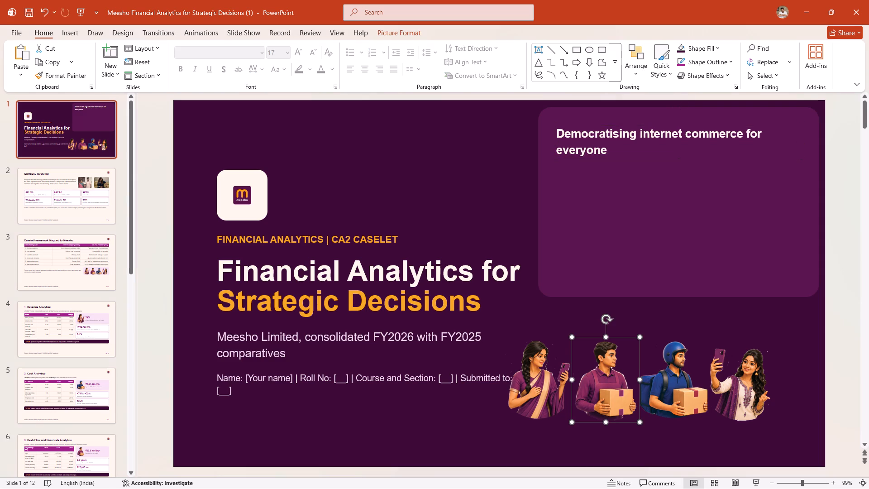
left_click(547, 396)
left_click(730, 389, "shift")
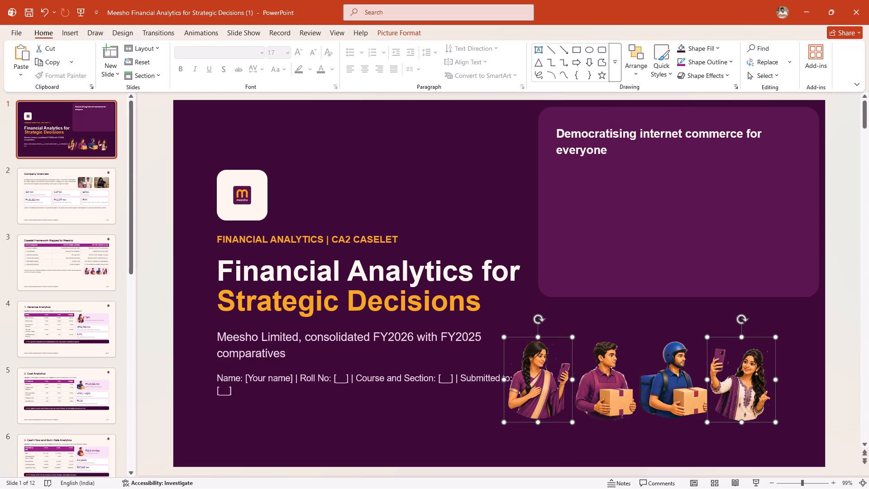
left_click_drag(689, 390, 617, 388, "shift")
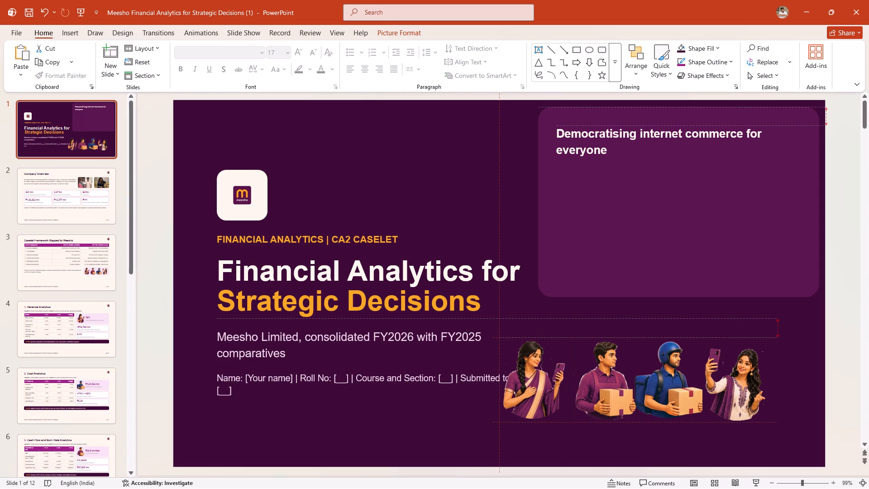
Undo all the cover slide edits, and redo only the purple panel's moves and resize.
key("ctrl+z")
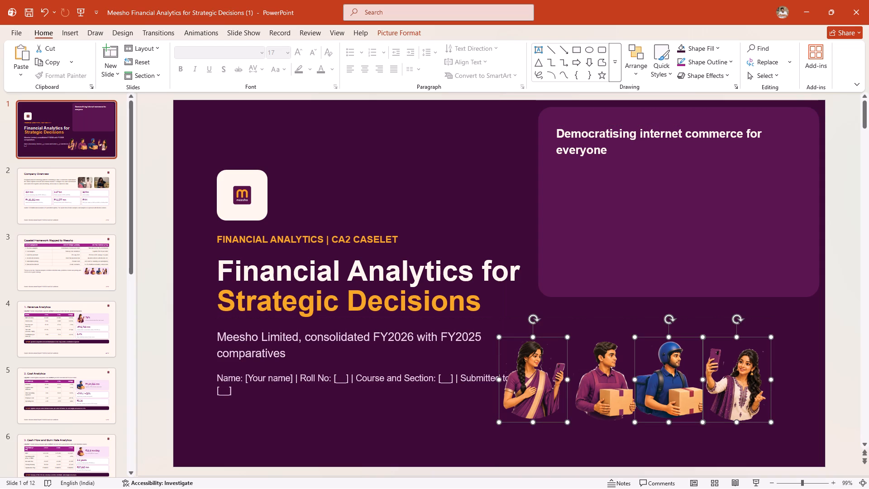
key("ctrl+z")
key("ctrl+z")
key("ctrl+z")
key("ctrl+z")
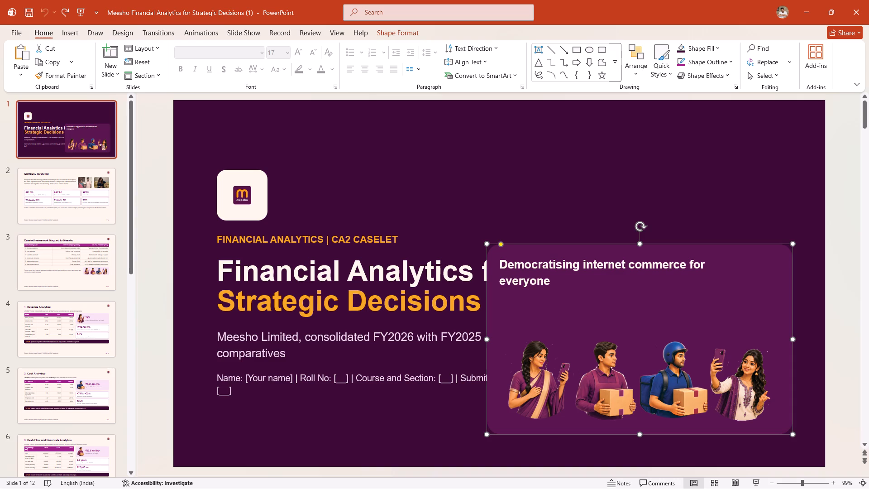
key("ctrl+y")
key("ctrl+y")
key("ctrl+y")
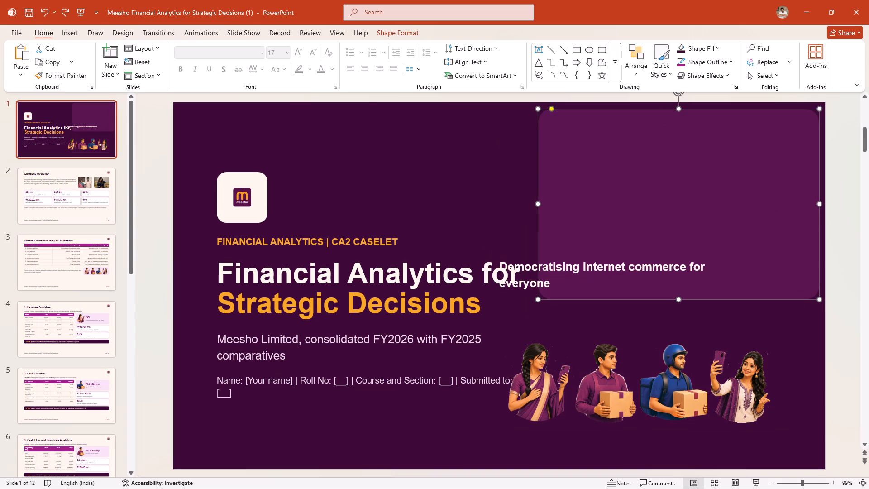
Move all four character illustrations together into the lower part of the purple panel, aligned with its right edge.
left_click(539, 385)
left_click(599, 384, "shift")
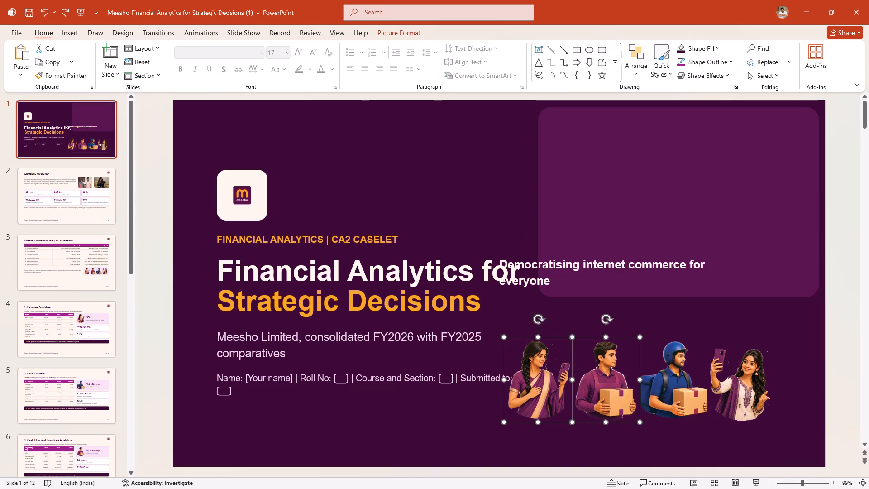
left_click(652, 384, "shift")
left_click(721, 384, "shift")
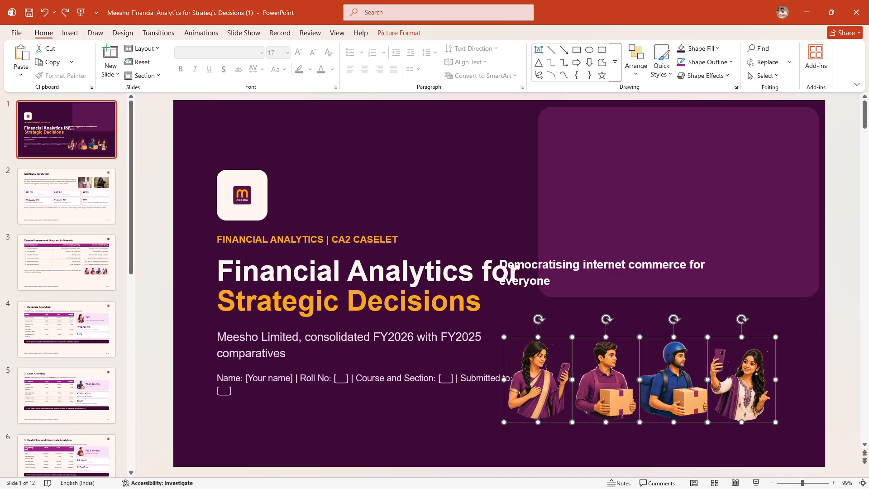
left_click_drag(611, 376, 648, 244)
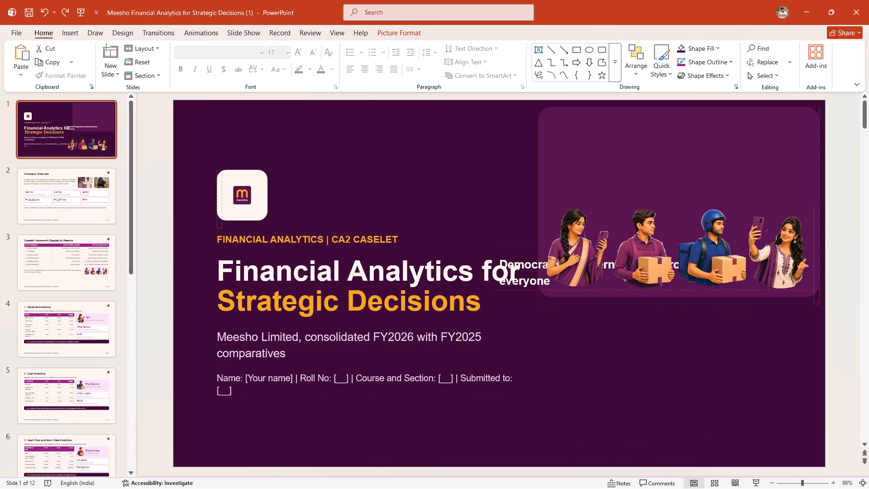
left_click_drag(648, 244, 655, 241)
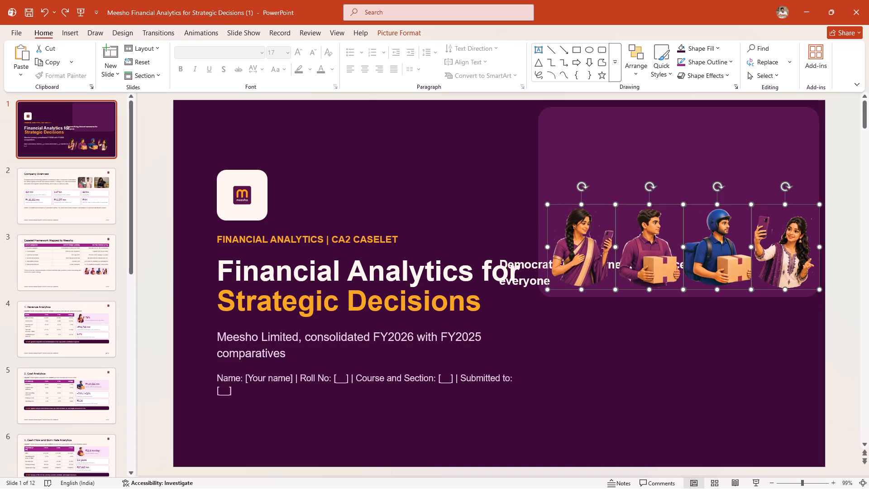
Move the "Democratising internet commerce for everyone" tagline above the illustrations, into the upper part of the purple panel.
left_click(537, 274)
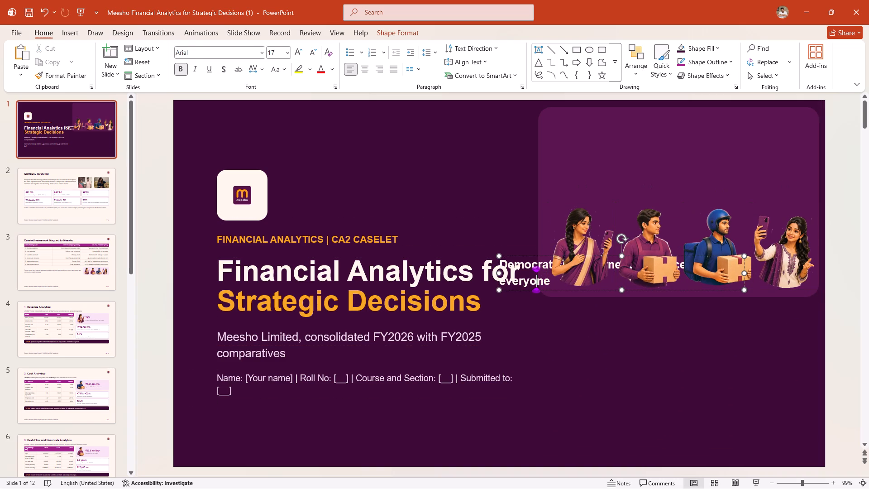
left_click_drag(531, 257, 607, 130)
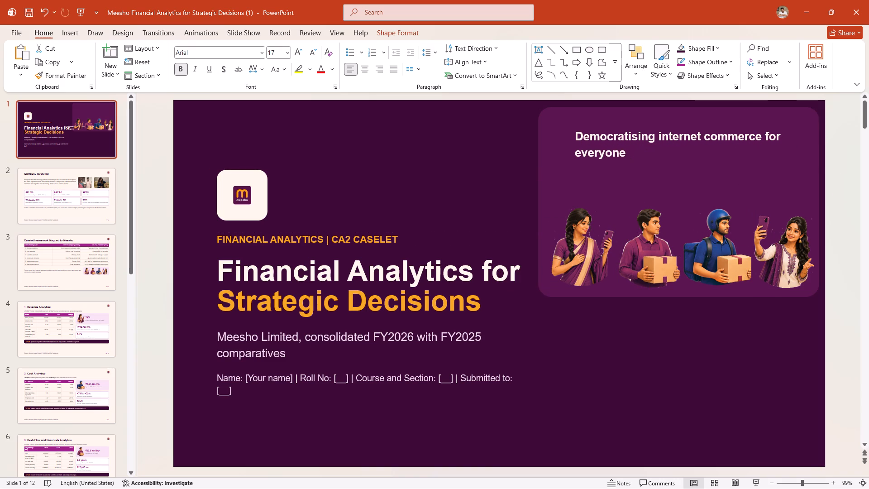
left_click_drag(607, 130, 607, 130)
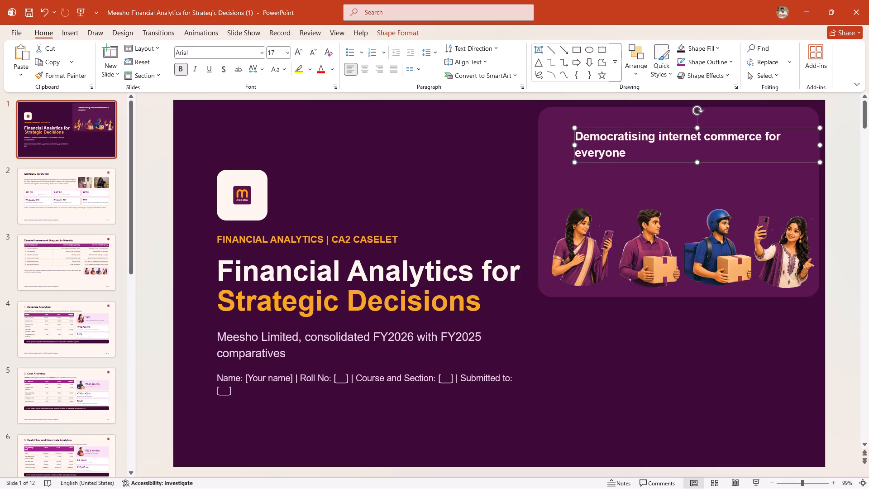
Delete the rounded purple panel behind the tagline and illustrations on the cover slide.
left_click(632, 189)
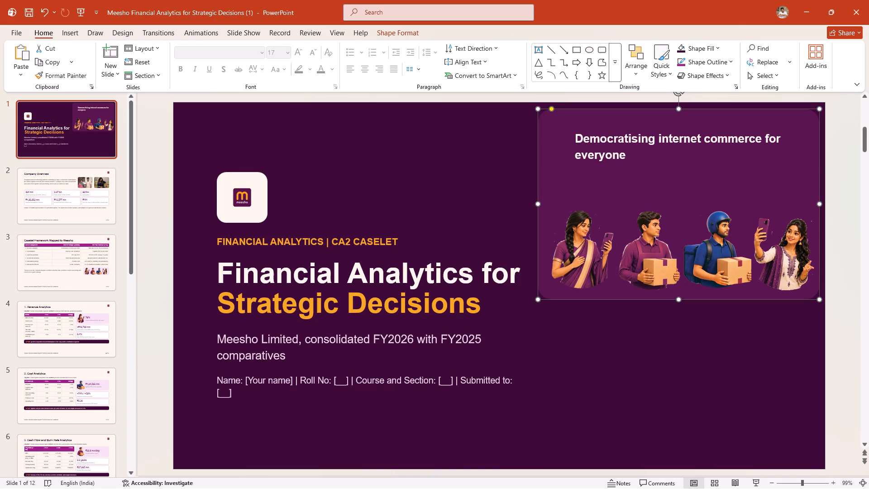
key("Delete")
left_click(641, 207)
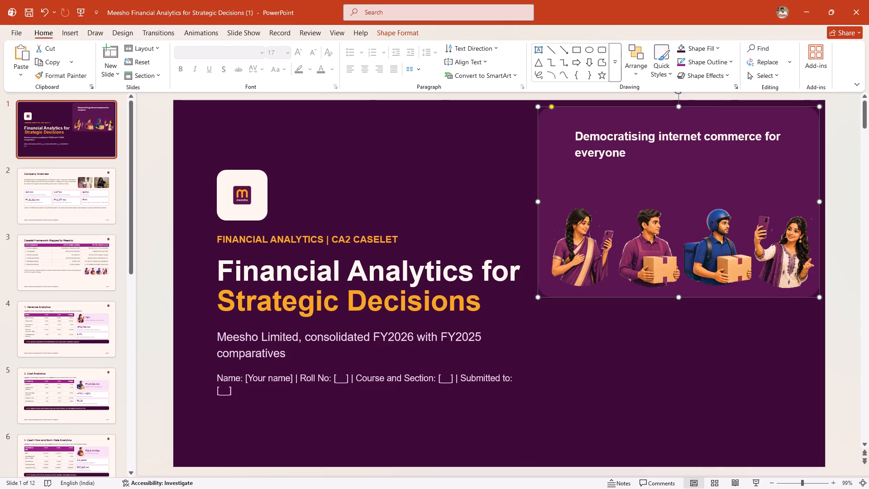
Move all four character illustrations together straight down to the cover slide's bottom-right area, keeping their spacing.
left_click(590, 247)
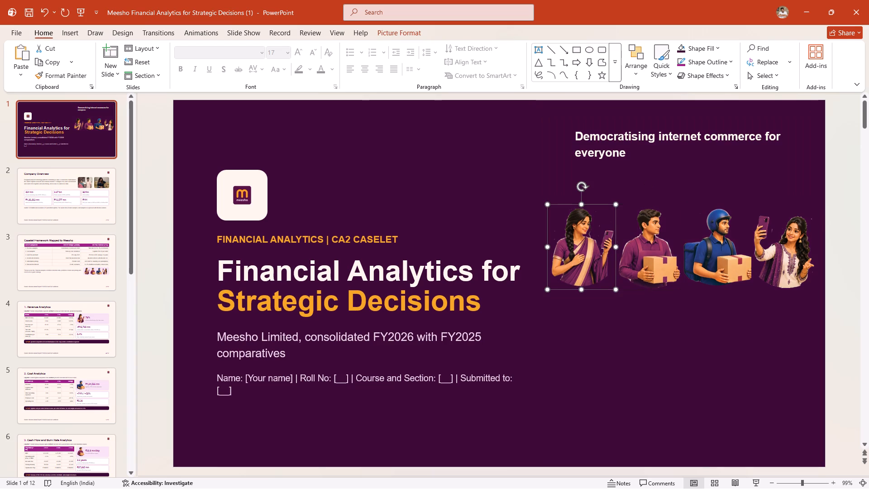
left_click_drag(656, 250, 713, 242, "shift")
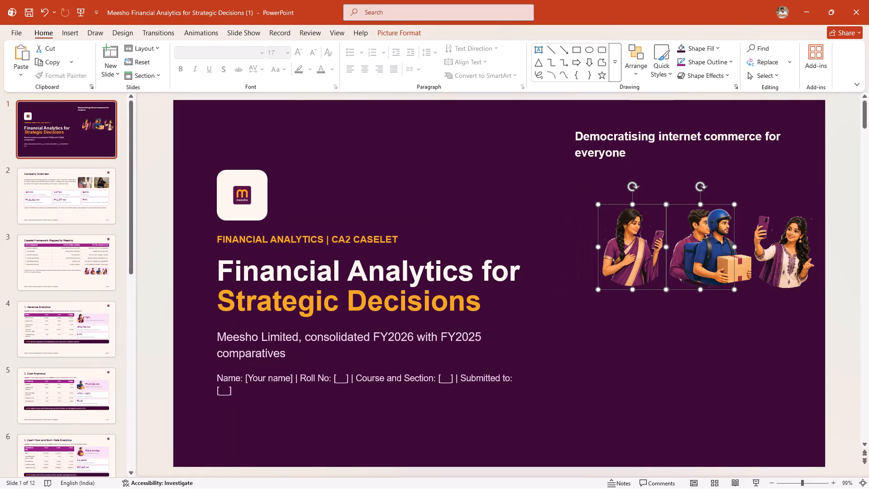
key("ctrl+z")
left_click(723, 247, "shift")
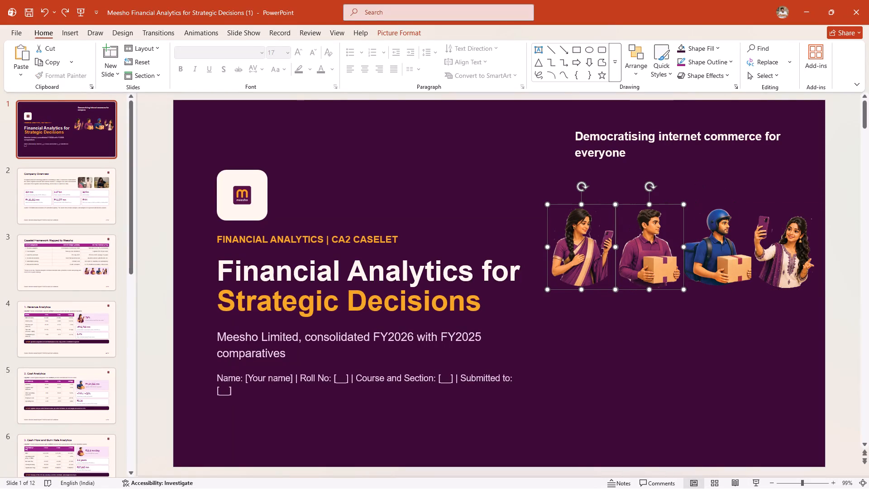
left_click(757, 246, "shift")
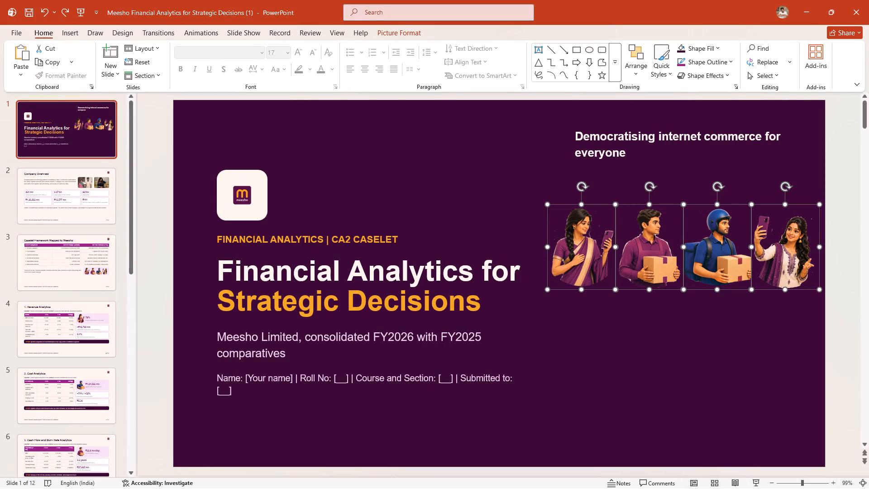
left_click_drag(697, 217, 701, 364)
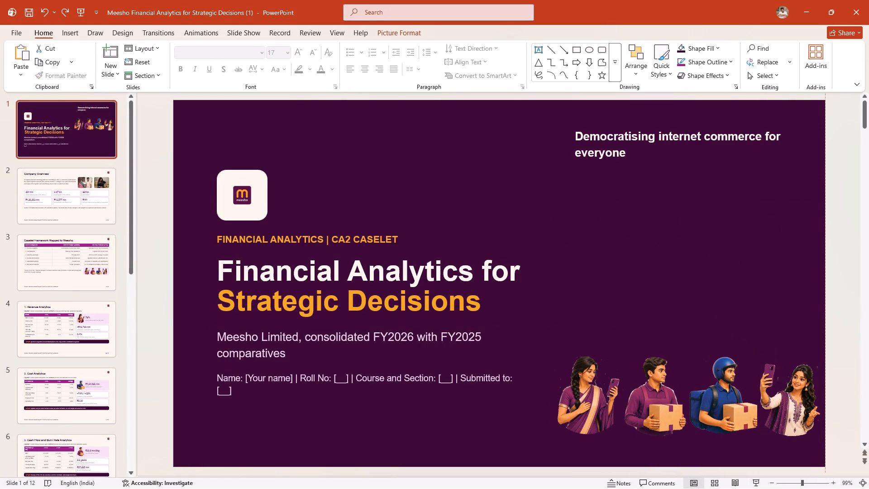
left_click_drag(701, 364, 697, 364)
Delete the "Democratising internet commerce for everyone" tagline from the cover slide.
left_click(674, 144)
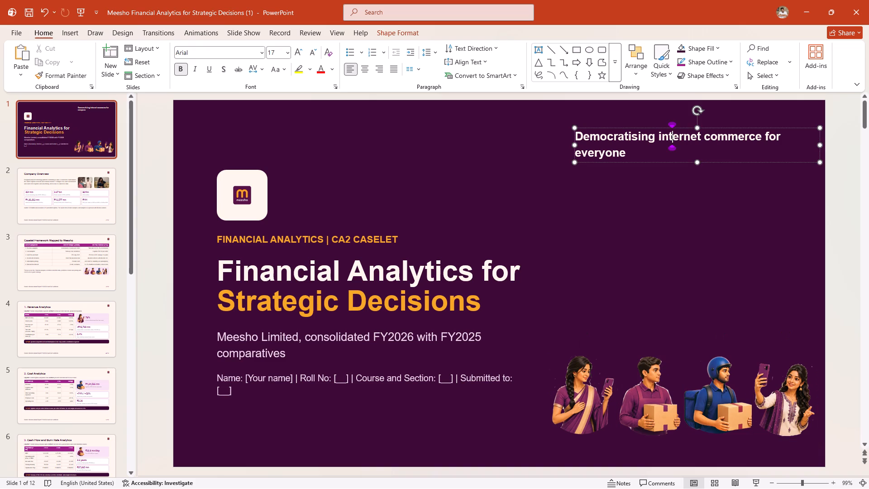
left_click(654, 129)
key("Delete")
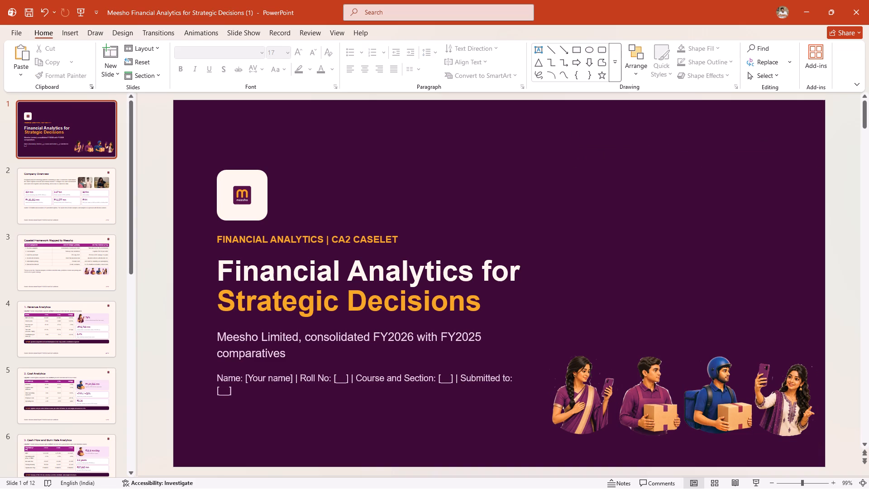
In File Explorer, open the DBMS CA2 Word report under Downloads > CLG BA > DBMS CA2 and copy its cover page's KIET logo.
key("alt+Tab")
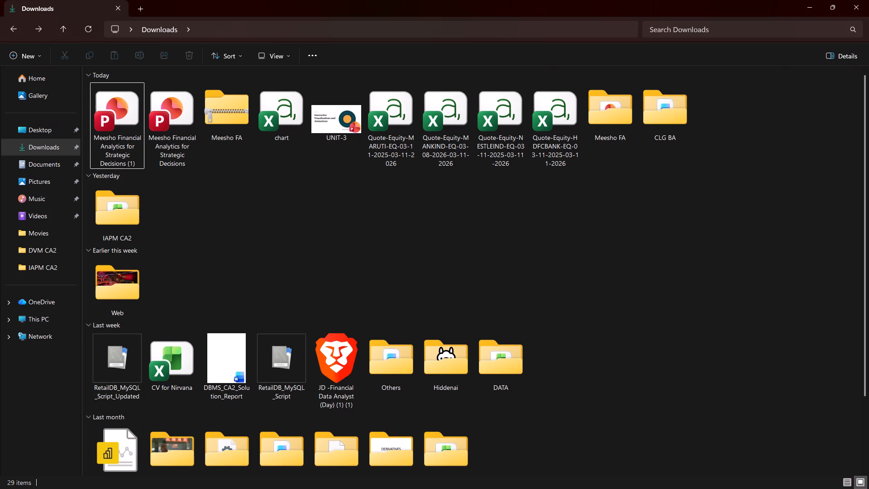
double_click(620, 111)
triple_click(682, 112)
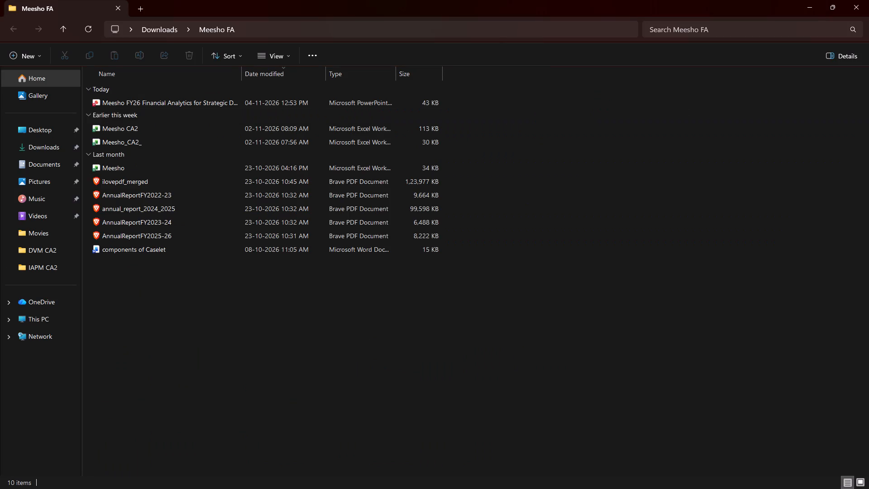
key("BackSpace")
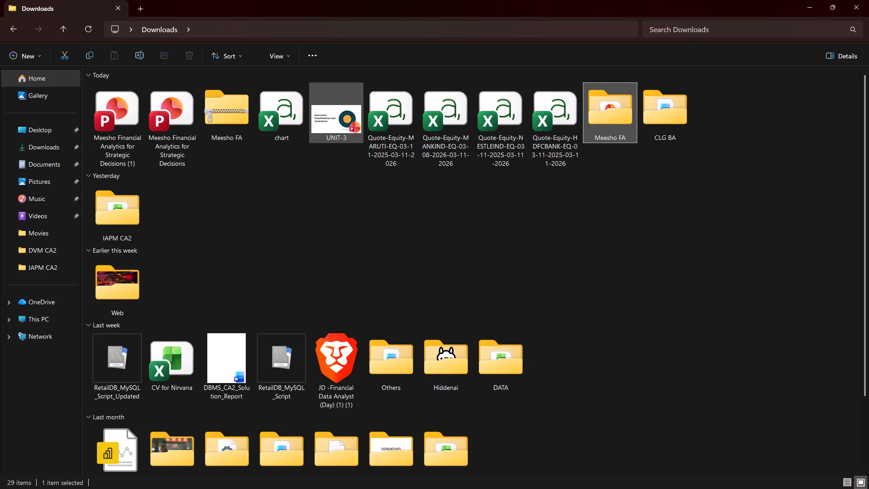
double_click(678, 108)
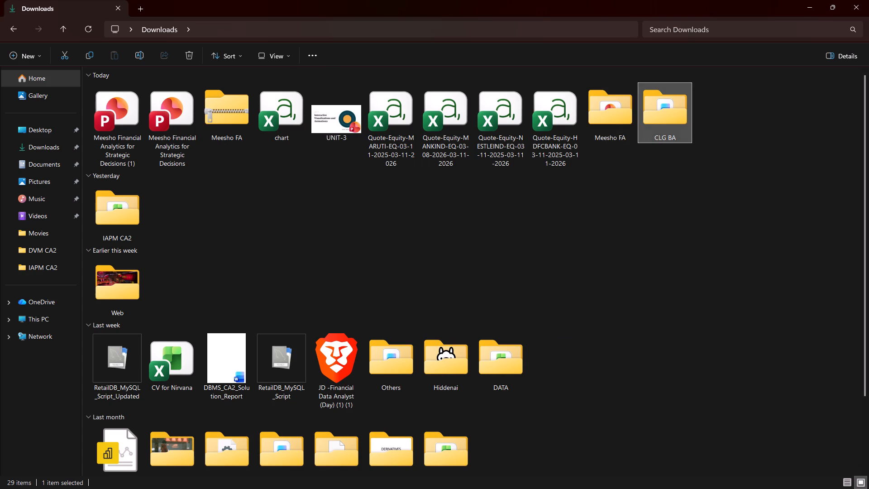
key("alt+Tab")
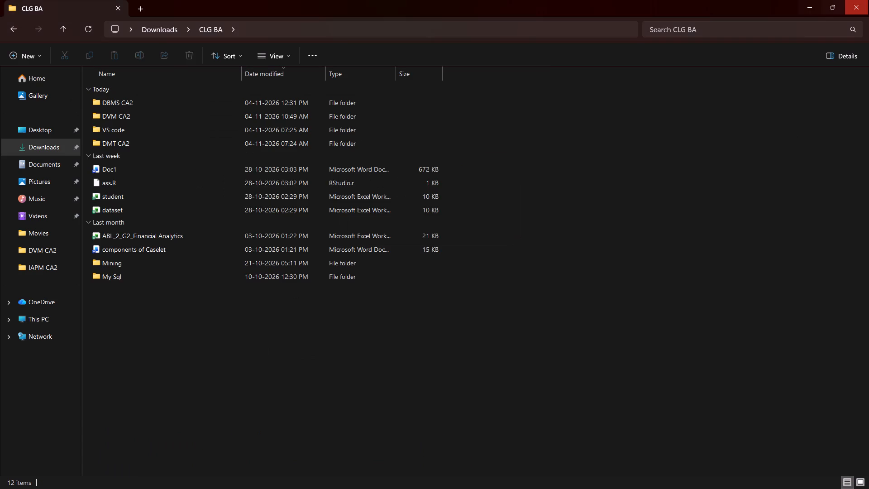
left_click(865, 7)
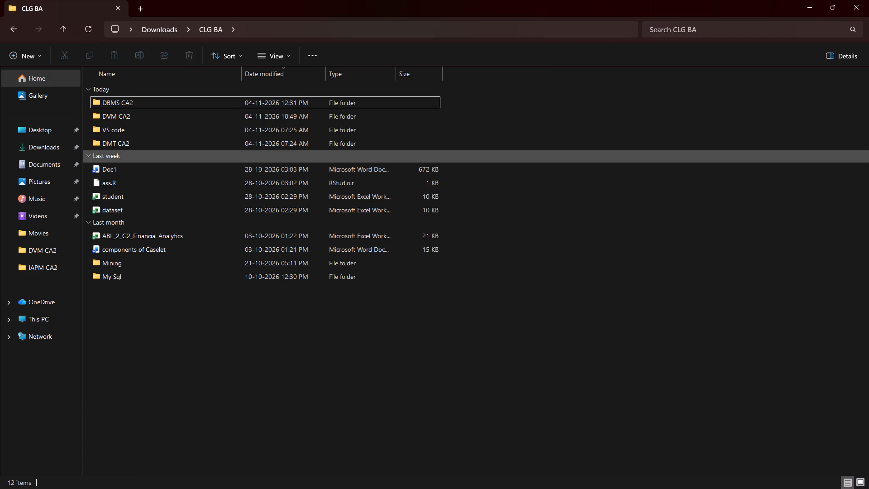
double_click(241, 105)
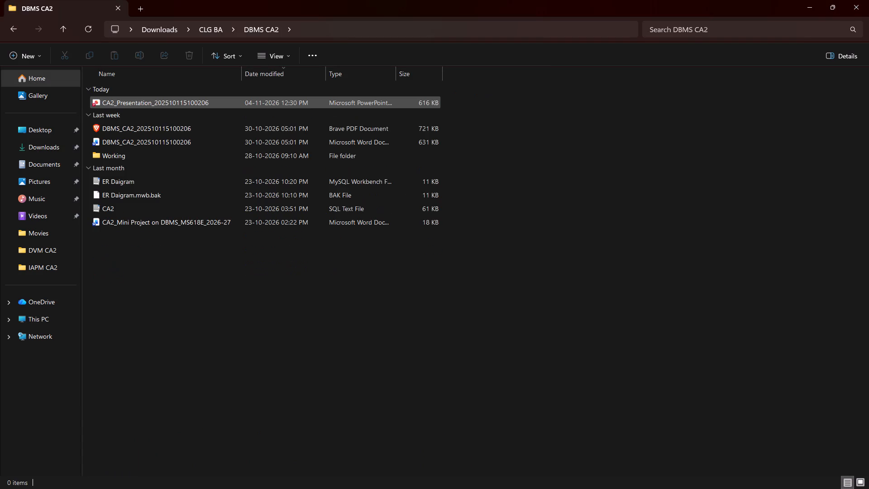
double_click(220, 138)
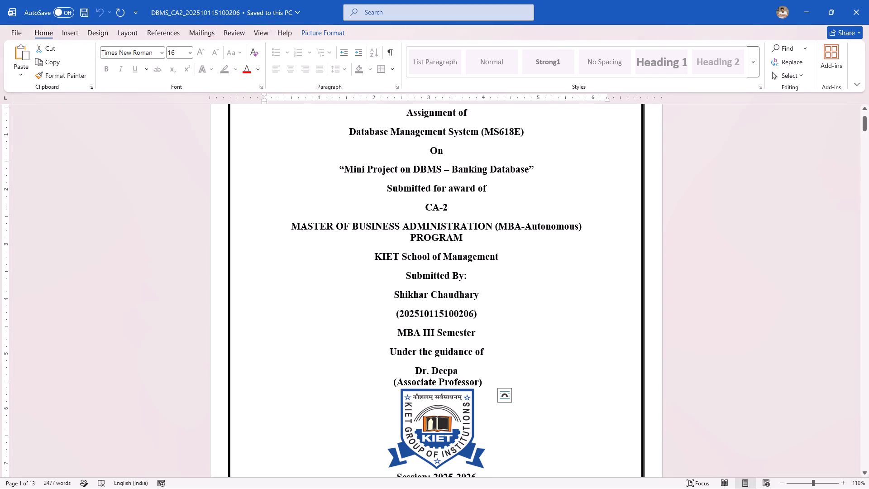
left_click(435, 424)
key("ctrl+c")
Back in PowerPoint, paste the KIET logo onto the cover slide and place it in the slide's top-right corner.
key("alt+Tab")
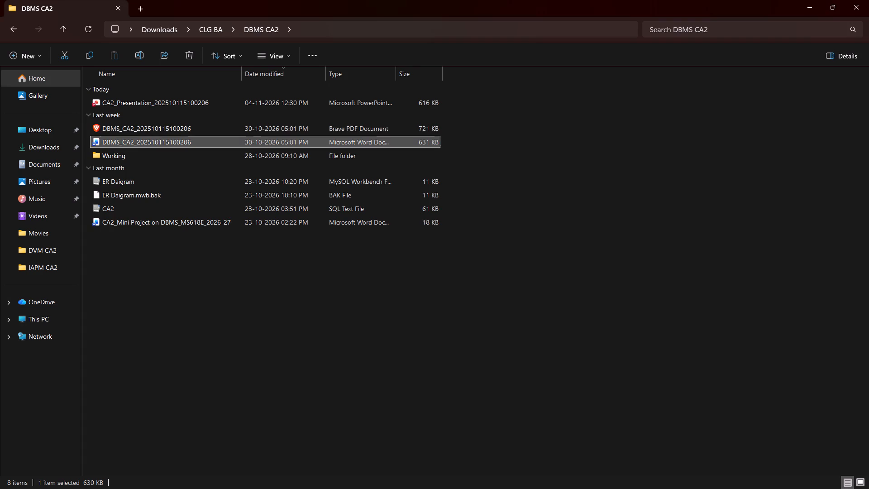
key("alt+Tab")
key("alt+Tab")
key("alt+Tab")
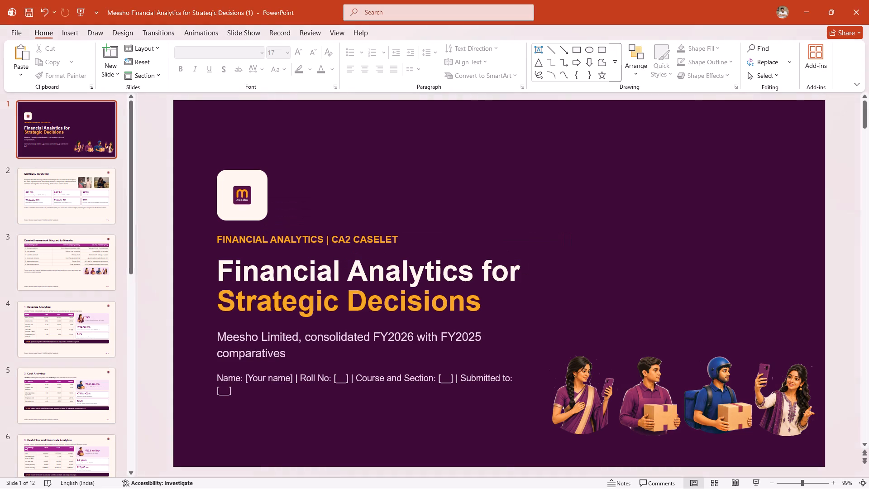
key("alt+Tab")
key("alt+Tab")
key("alt+Tab")
key("alt+Tab")
key("alt+Tab")
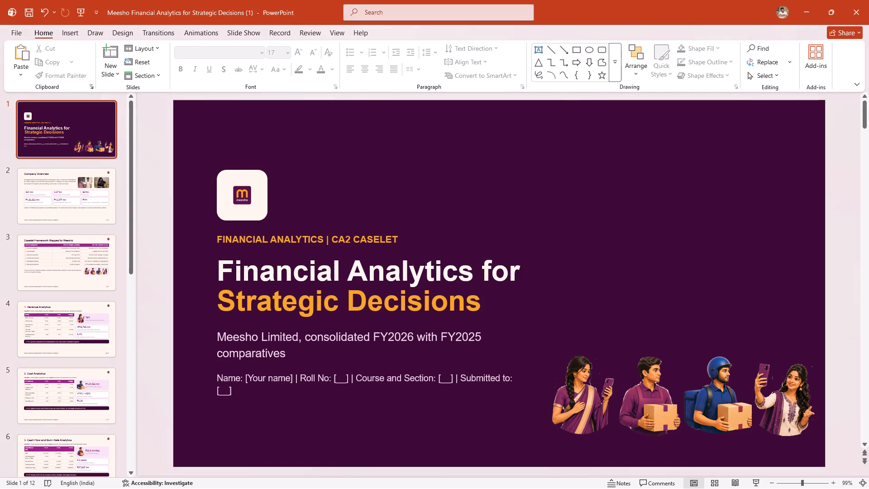
left_click(752, 174)
key("ctrl+v")
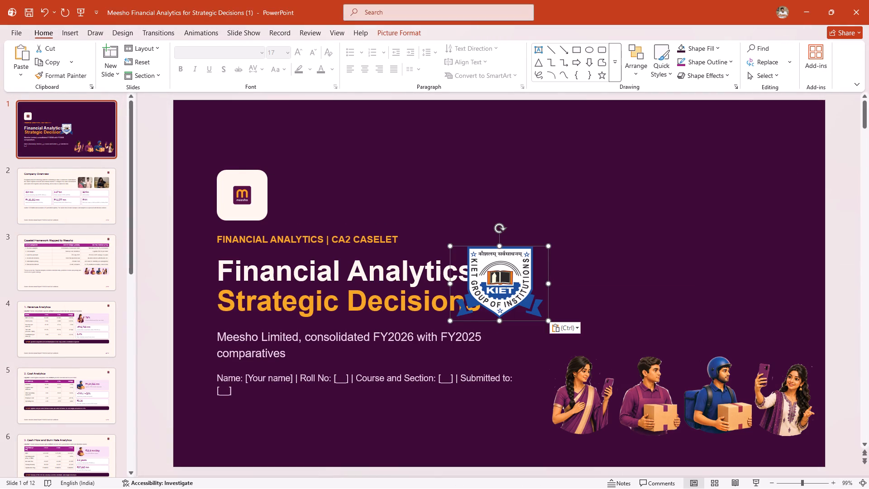
left_click_drag(507, 280, 784, 145)
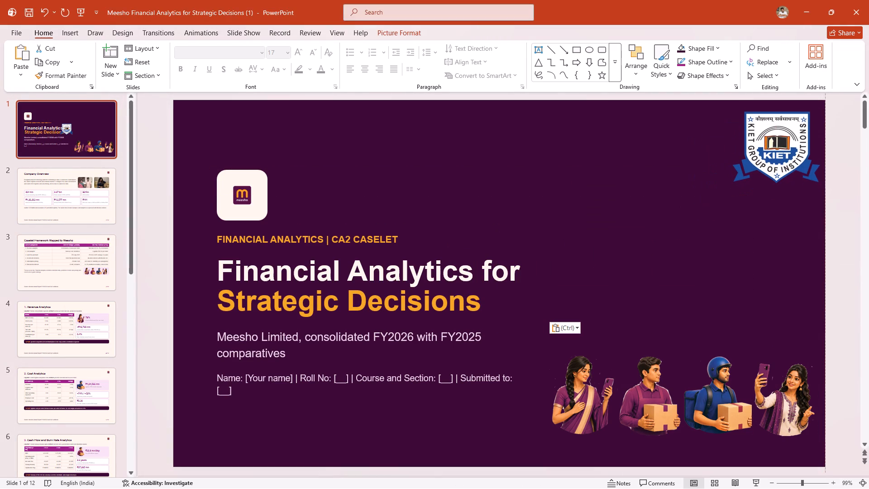
left_click_drag(784, 145, 783, 139)
left_click(409, 213)
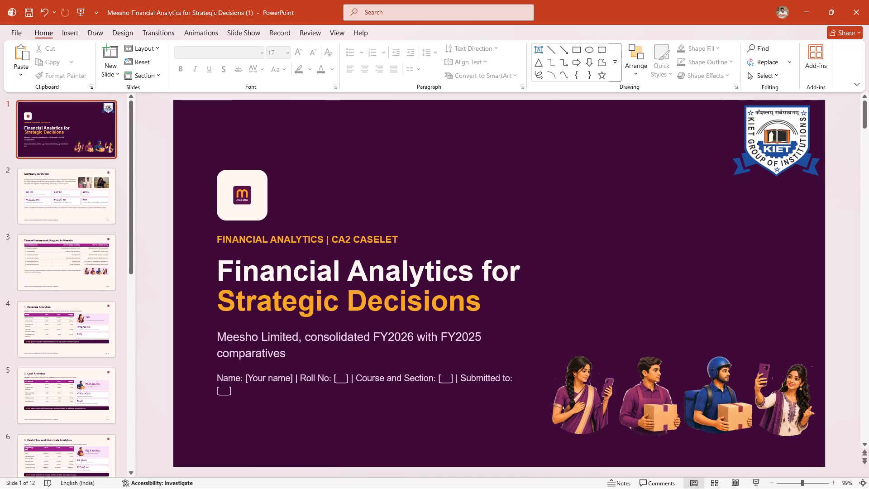
Shorten the cover slide's small orange heading to "FINANCIAL ANALYTICS" by removing "| CA2 CASELET".
left_click(405, 235)
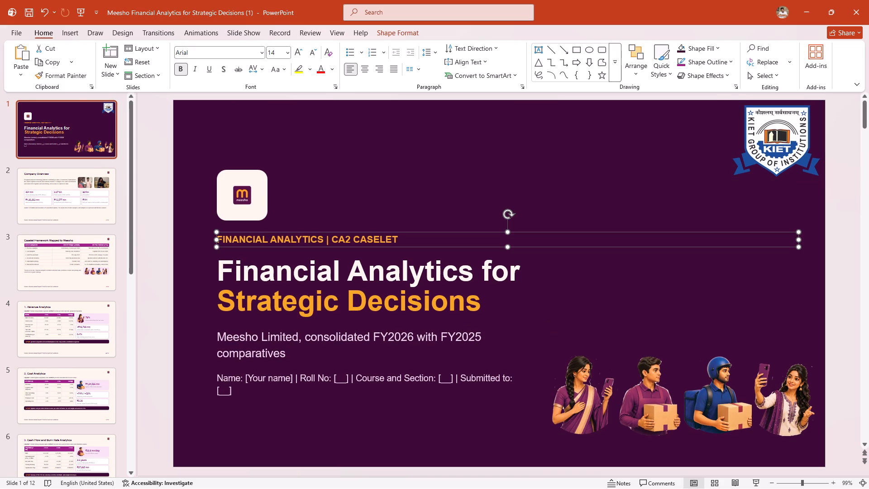
left_click(405, 238)
left_click(405, 238)
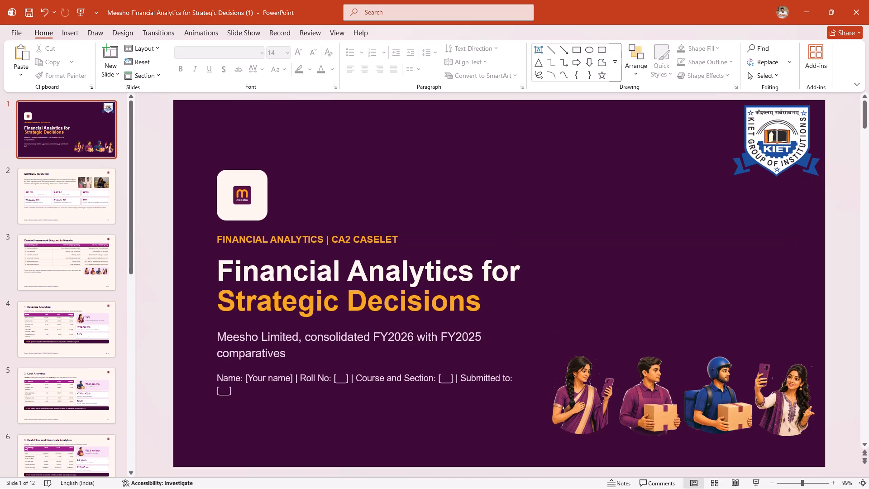
left_click(397, 239)
key("BackSpace")
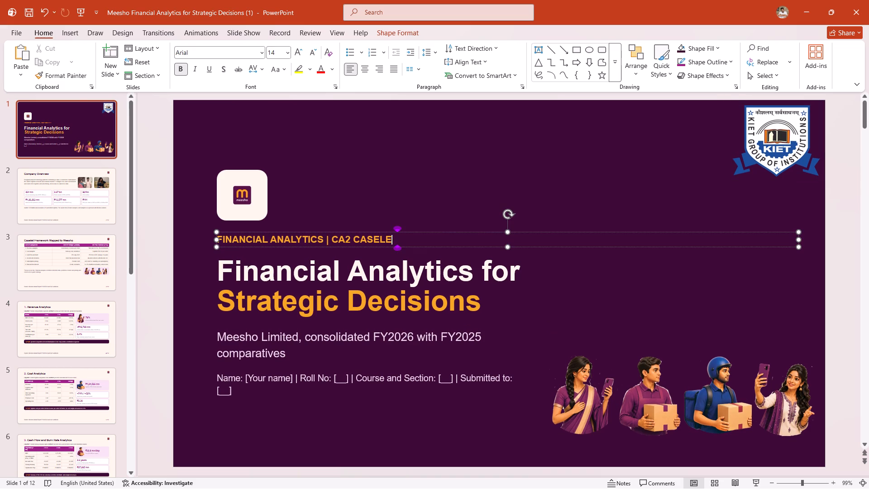
key("BackSpace")
key("BackSpace")
key("BackSpace")
key("BackSpace")
key("BackSpace")
key("BackSpace")
key("BackSpace")
key("BackSpace")
key("BackSpace")
key("BackSpace")
key("BackSpace")
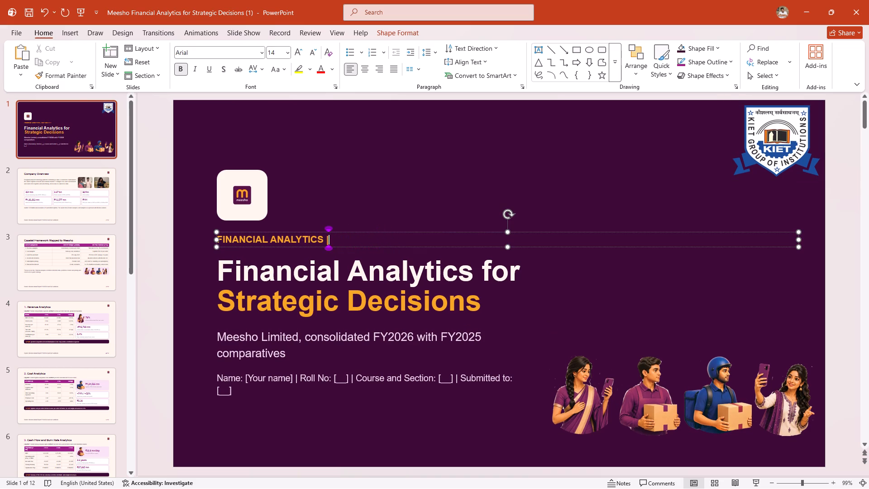
key("BackSpace")
key("BackSpace")
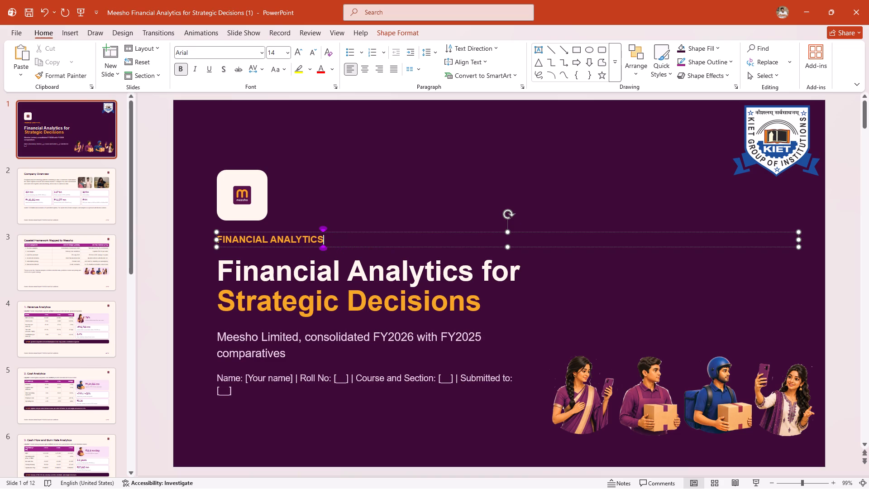
Replace the word "Strategic" in the cover title with "Meesho Limited" copied from the subtitle.
left_click(427, 281)
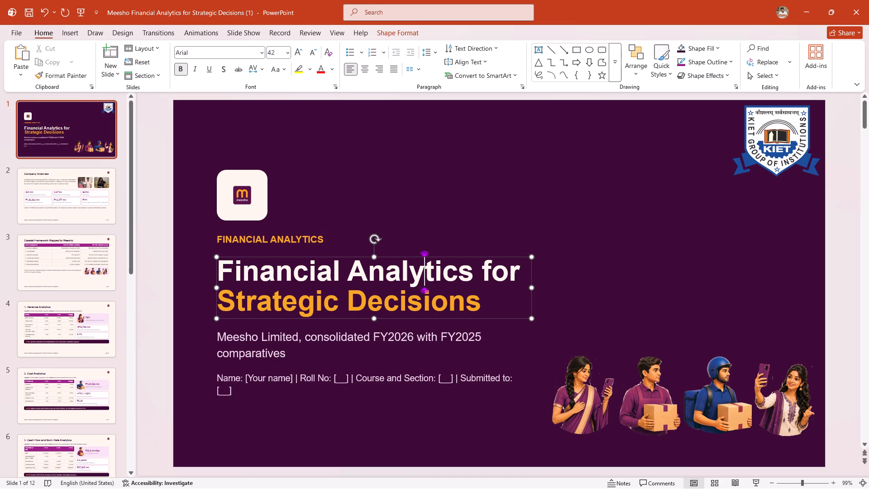
left_click(481, 303)
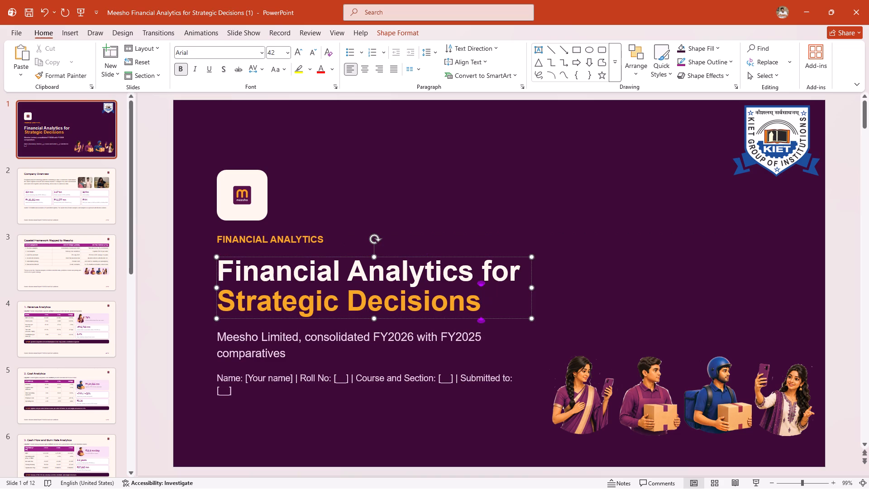
left_click(299, 342)
left_click_drag(299, 342, 229, 342)
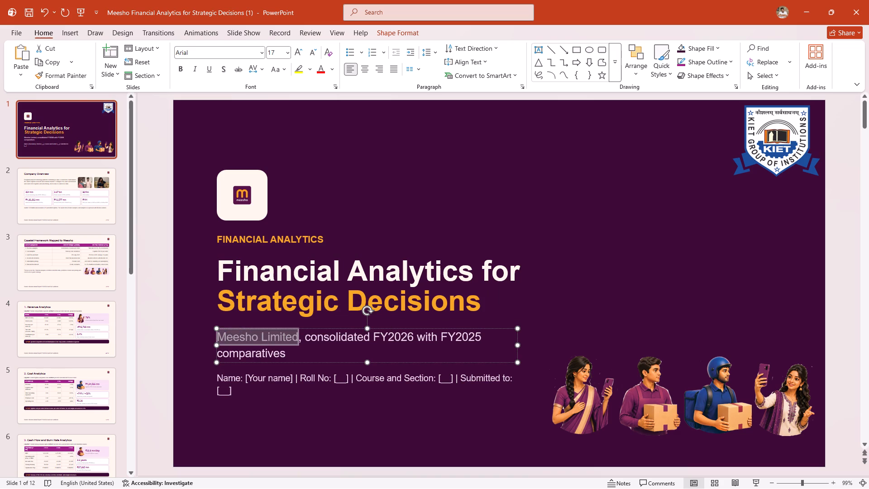
key("ctrl+c")
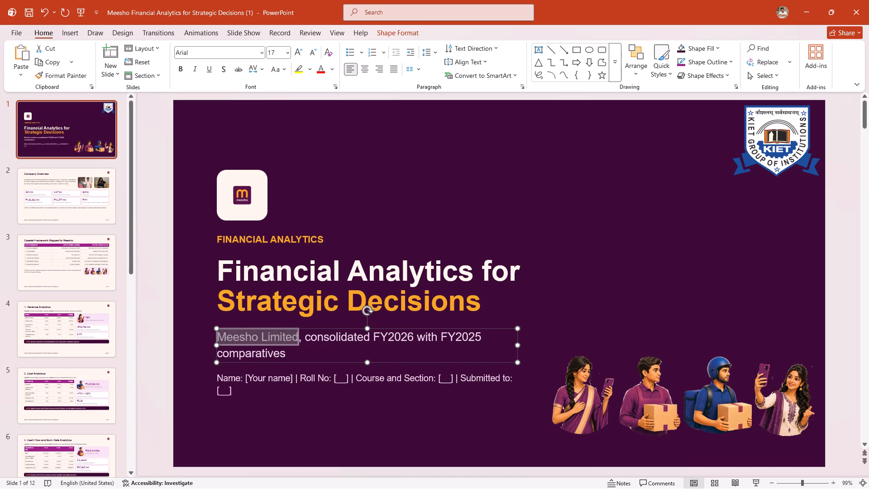
left_click(491, 302)
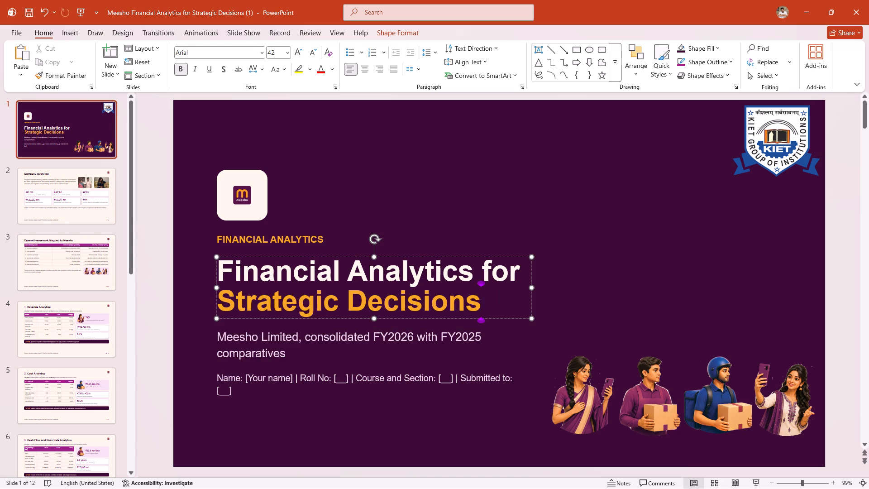
left_click(338, 303)
key("BackSpace")
key("BackSpace")
key("BackSpace")
key("BackSpace")
key("BackSpace")
key("BackSpace")
key("BackSpace")
key("BackSpace")
key("BackSpace")
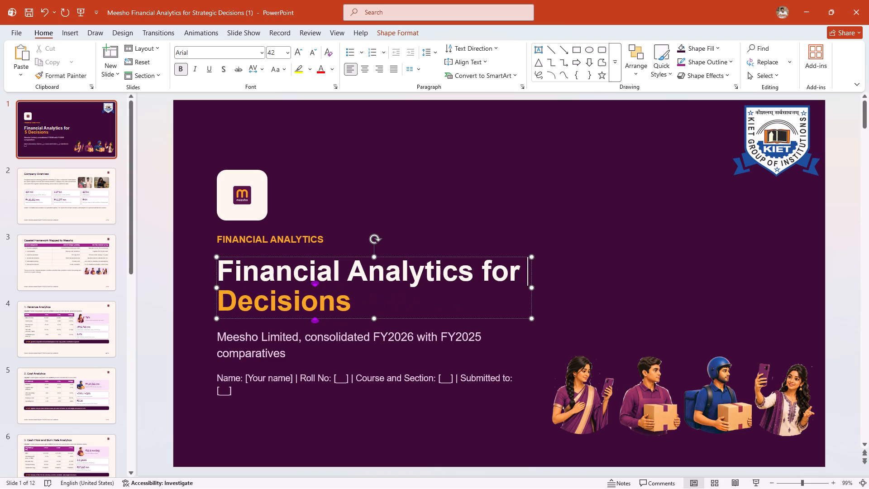
key("ctrl+v")
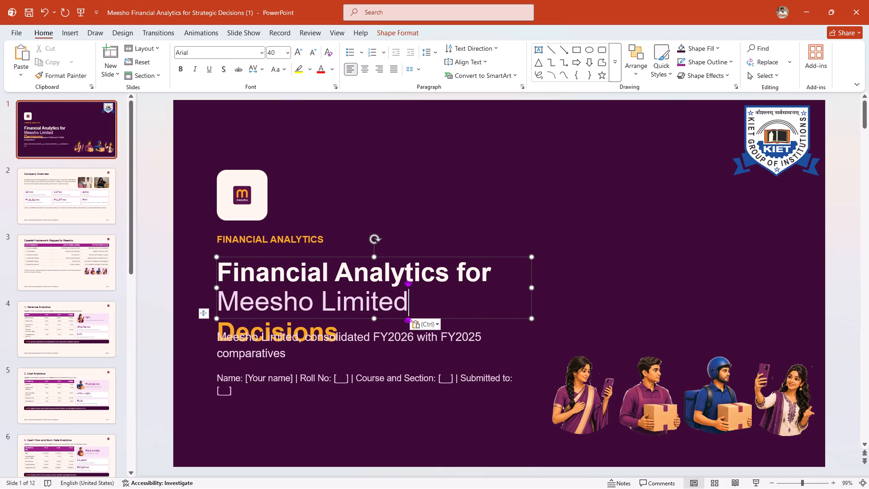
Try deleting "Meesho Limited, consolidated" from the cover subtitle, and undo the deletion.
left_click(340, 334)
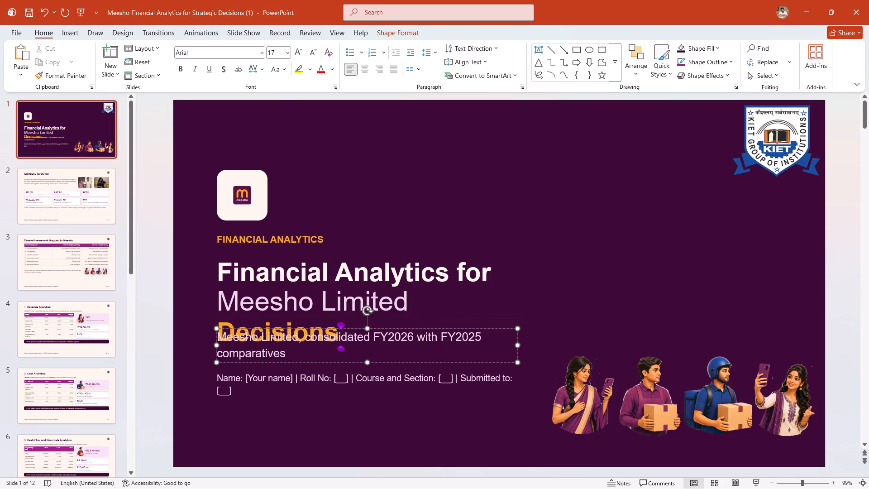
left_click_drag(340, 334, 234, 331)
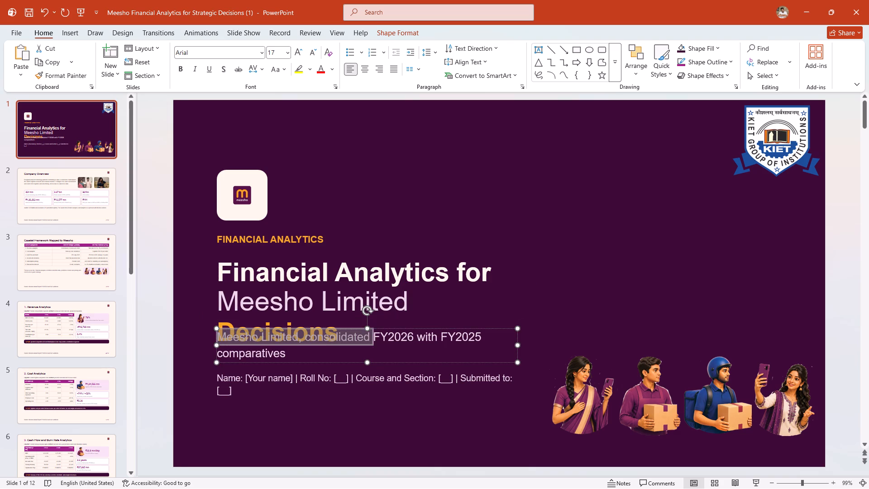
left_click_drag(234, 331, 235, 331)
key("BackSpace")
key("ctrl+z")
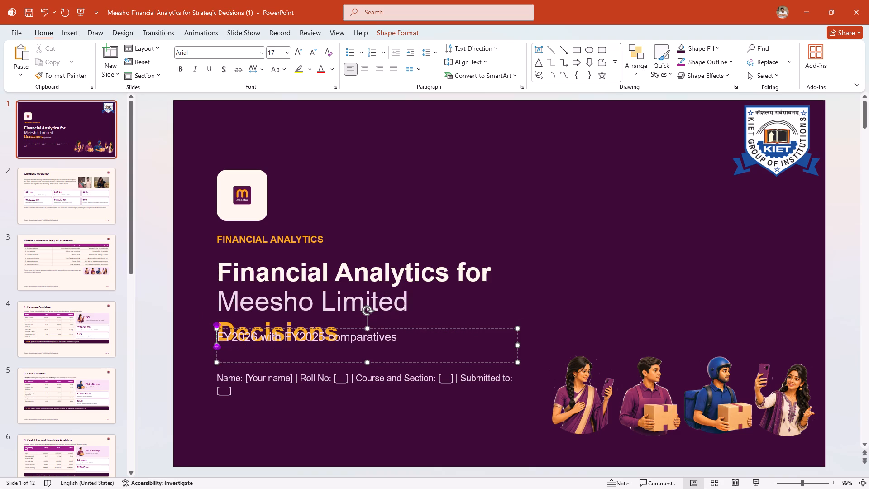
Delete "Financial Analytics for" from the first line of the cover title.
left_click(335, 316)
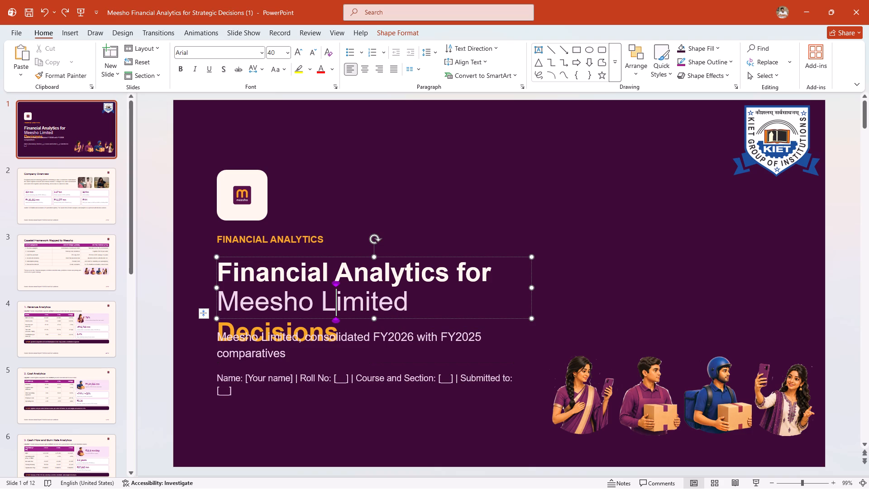
left_click(411, 298)
left_click_drag(496, 268, 272, 254)
key("BackSpace")
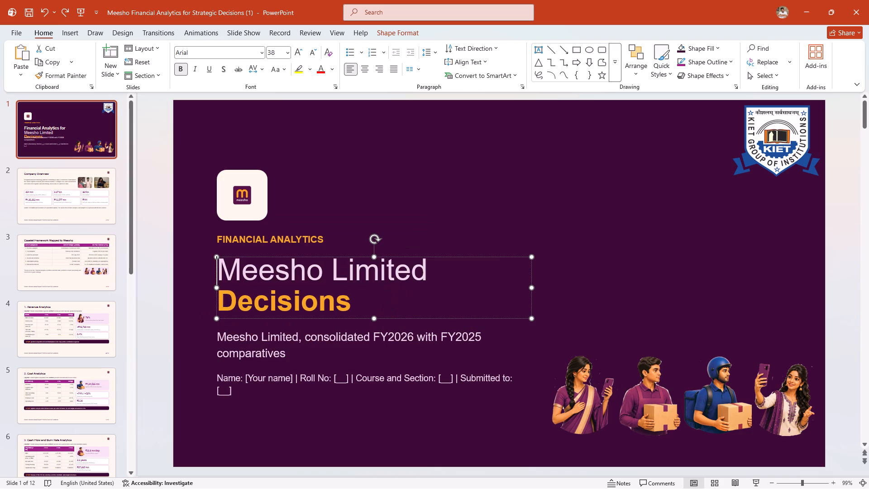
Delete "Decisions" from the second line of the cover title and shorten the title box to fit the single remaining line.
key("Down")
key("shift+Right")
key("shift+Right")
key("shift+Right")
key("shift+Right")
key("shift+Right")
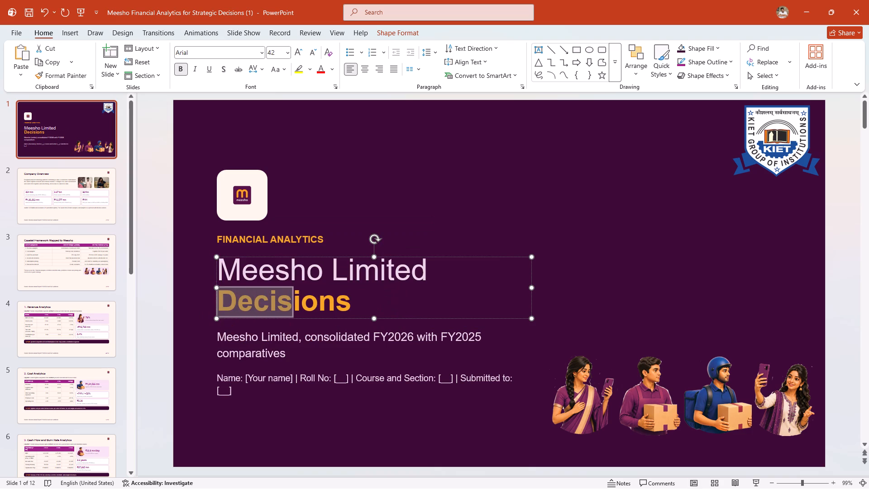
key("shift+Right")
key("shift+Right")
key("shift+Right")
key("shift+Right")
key("shift+Right")
key("BackSpace")
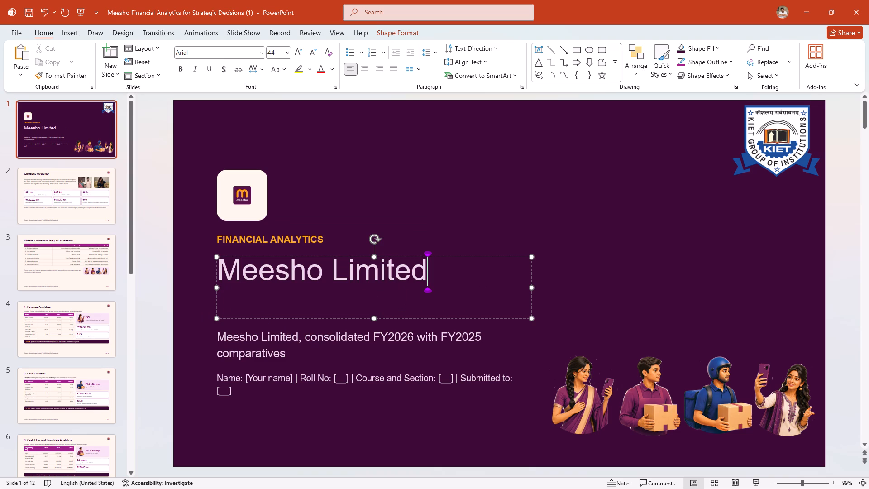
left_click_drag(372, 320, 377, 291)
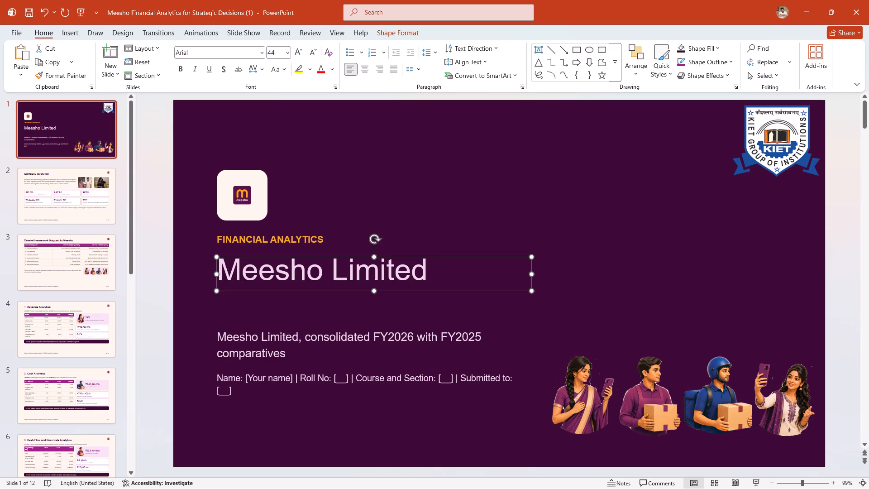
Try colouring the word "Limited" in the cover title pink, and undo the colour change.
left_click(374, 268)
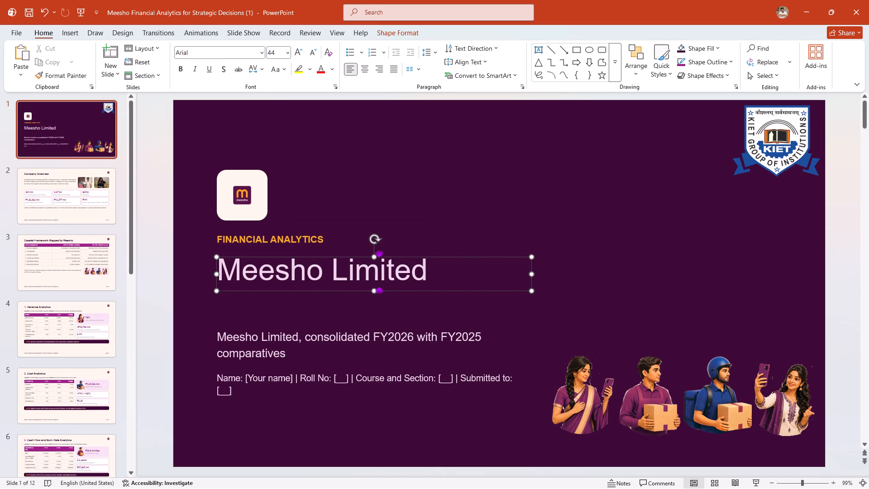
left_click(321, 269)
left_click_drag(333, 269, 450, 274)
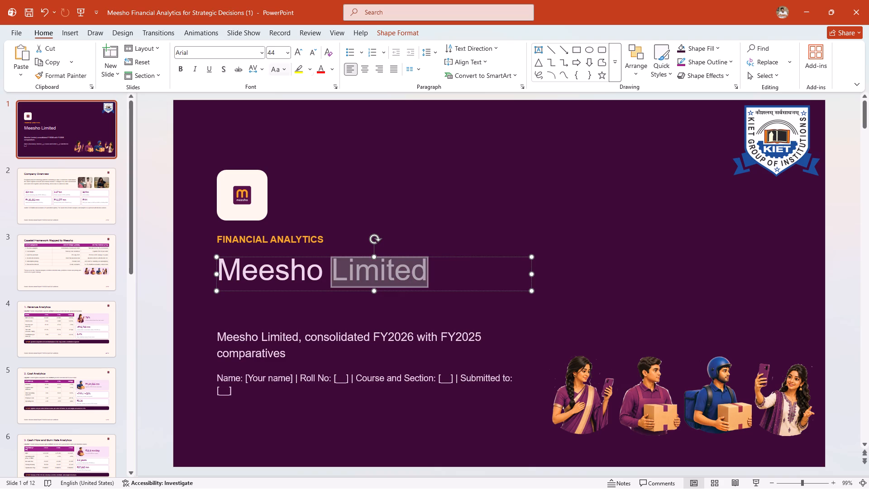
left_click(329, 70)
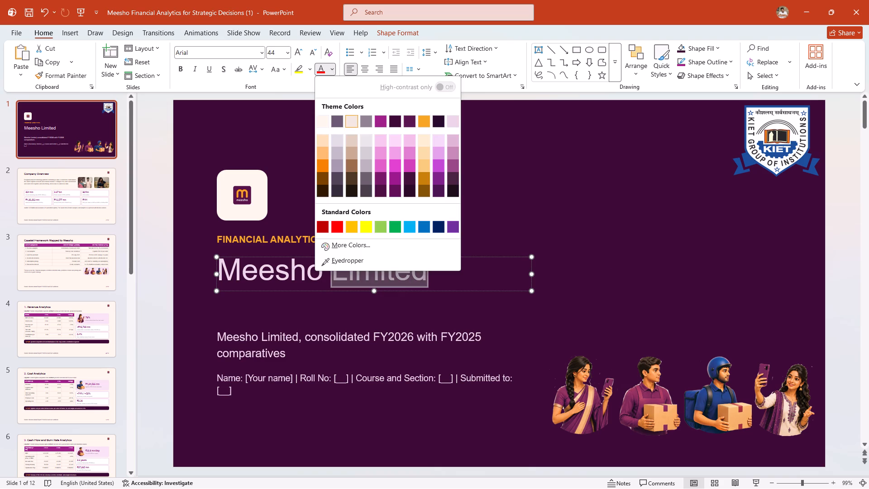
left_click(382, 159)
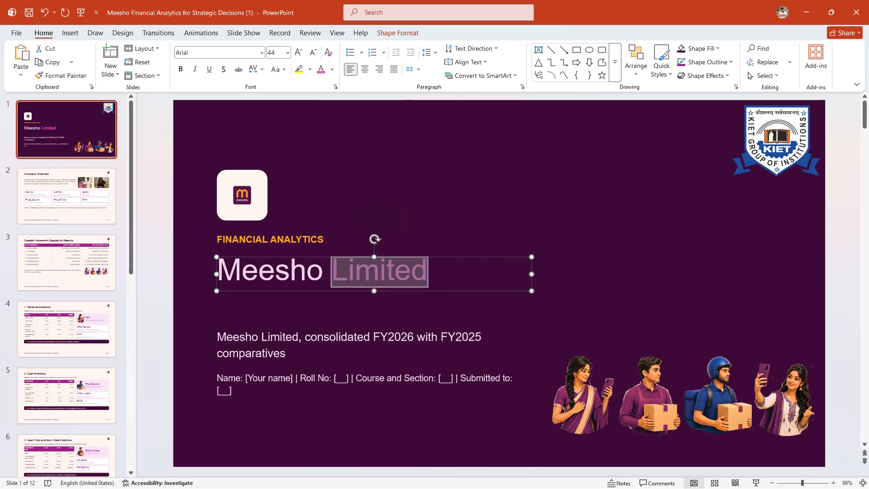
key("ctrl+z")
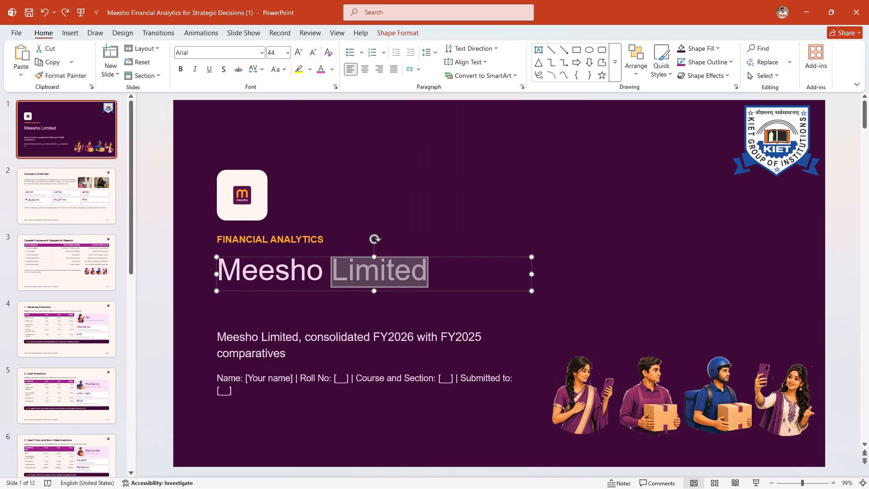
Colour the word "Meesho" in the cover title pink.
left_click_drag(324, 270, 228, 265)
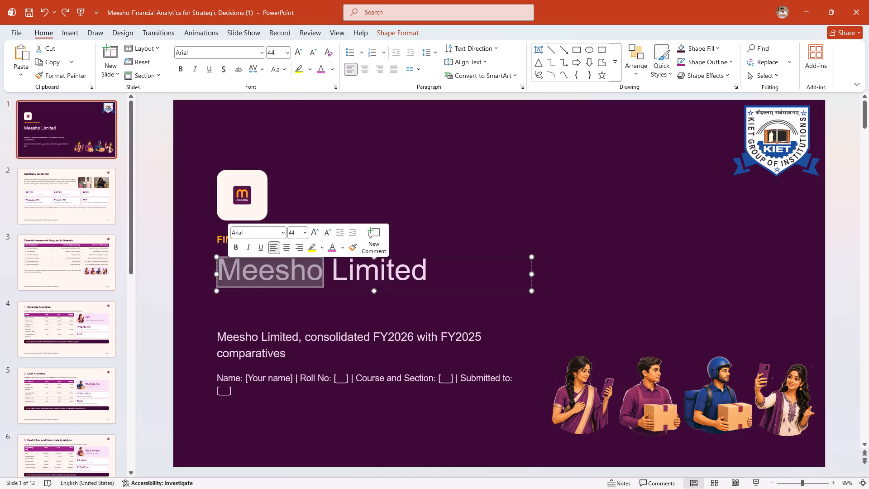
left_click(323, 72)
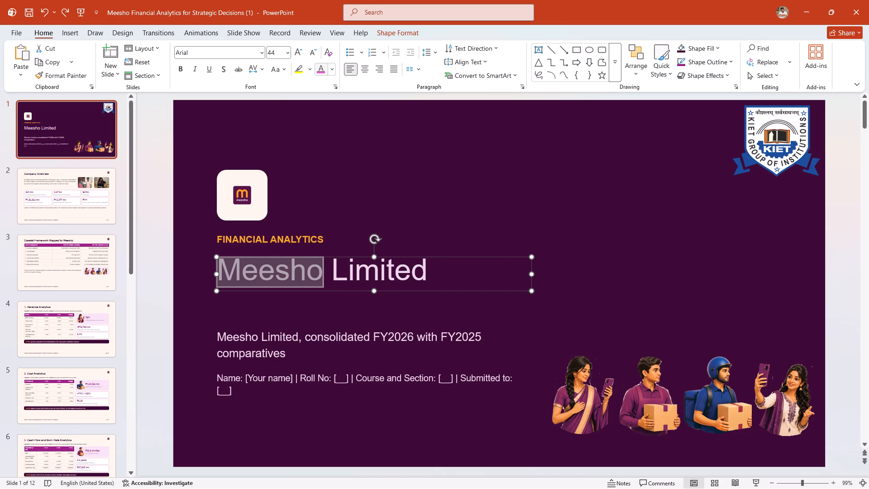
left_click(395, 216)
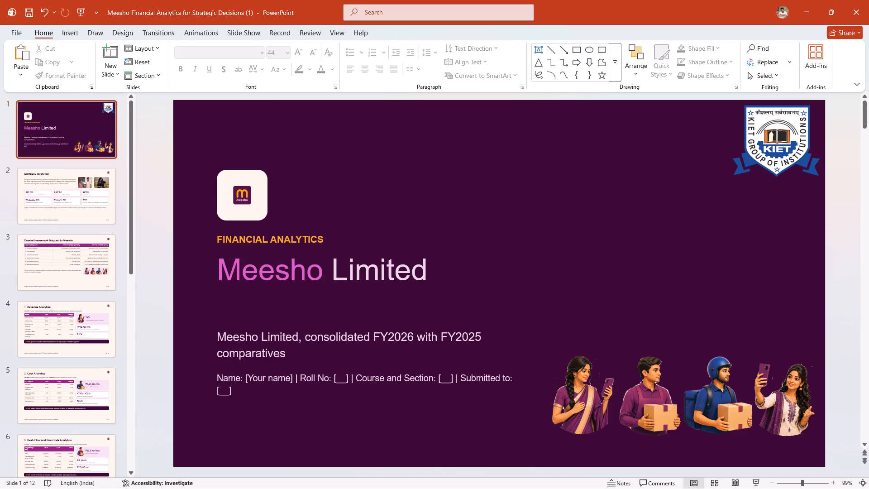
Delete the cover's subtitle text box about consolidated FY2026 with FY2025 comparatives.
left_click(360, 340)
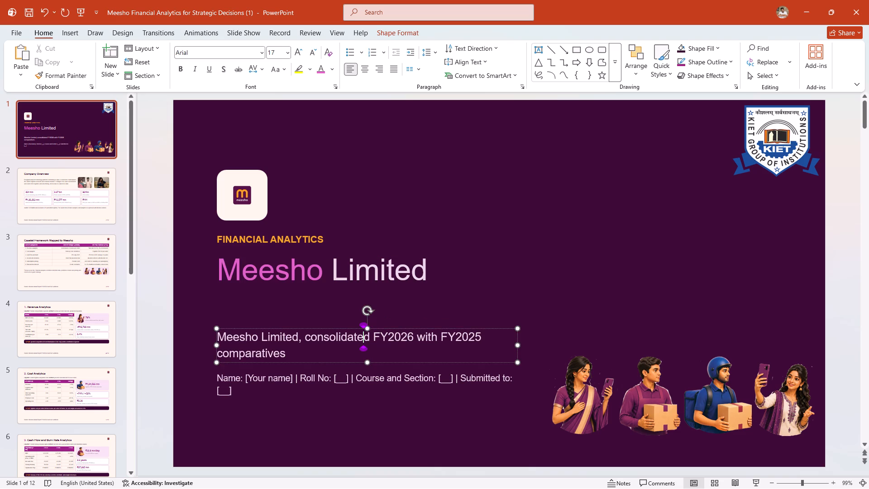
left_click(344, 330)
key("Delete")
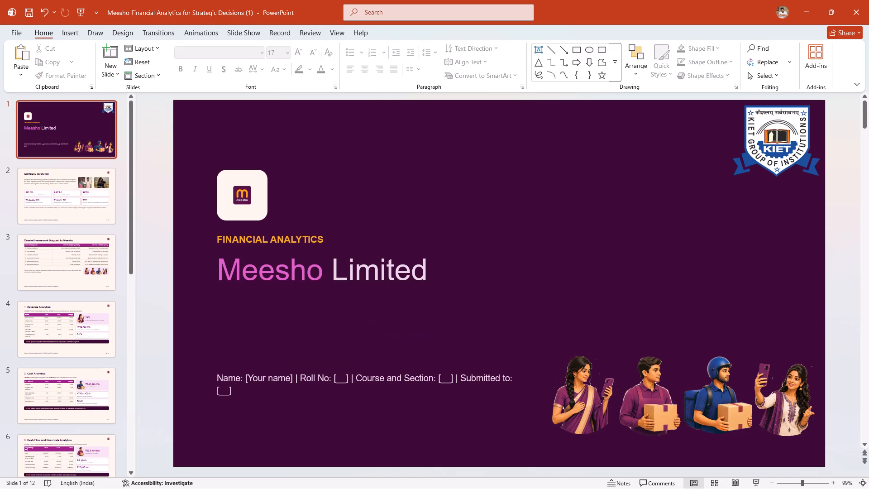
Replace the cover's name and roll number placeholder text with "Presented by:-" followed by the first two presenters' names on separate lines.
left_click(256, 374)
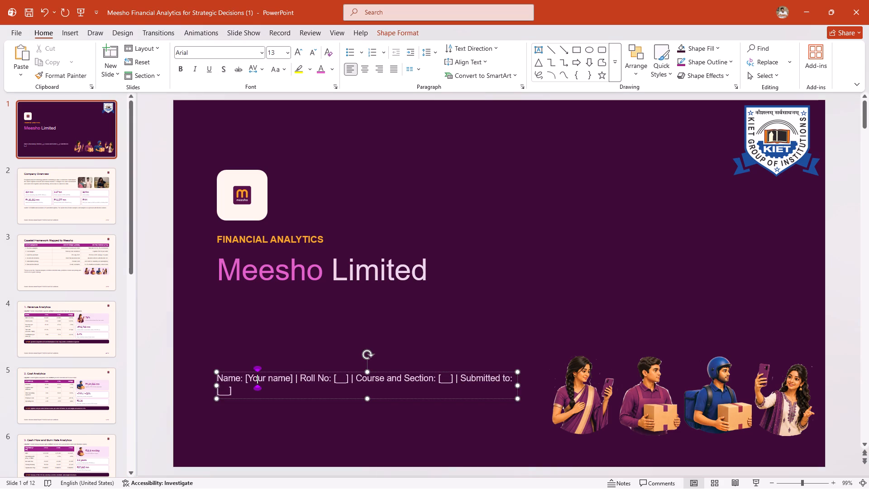
key("ctrl+a")
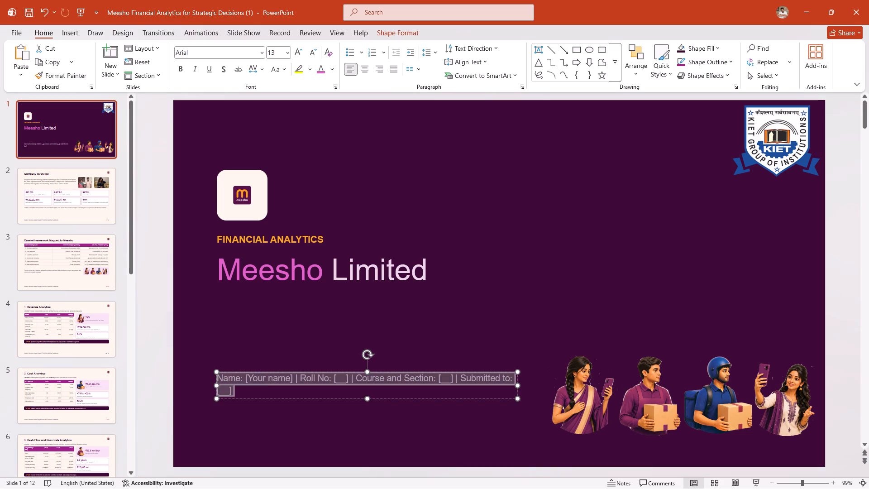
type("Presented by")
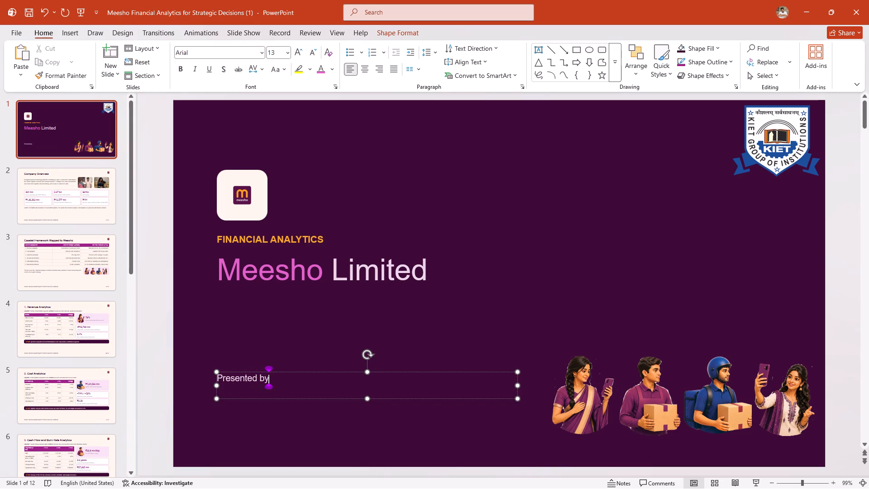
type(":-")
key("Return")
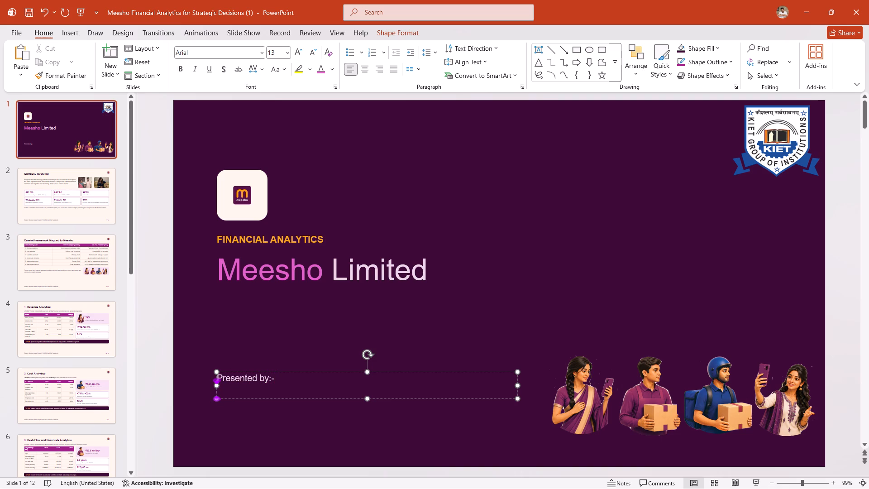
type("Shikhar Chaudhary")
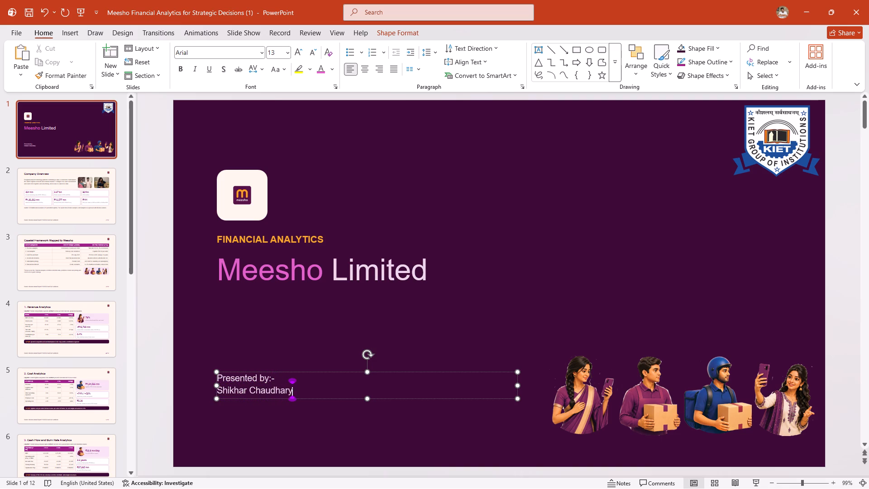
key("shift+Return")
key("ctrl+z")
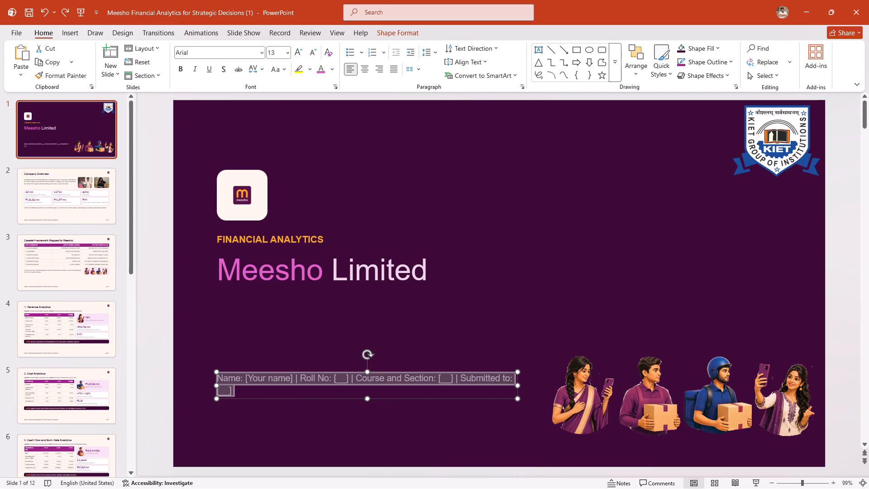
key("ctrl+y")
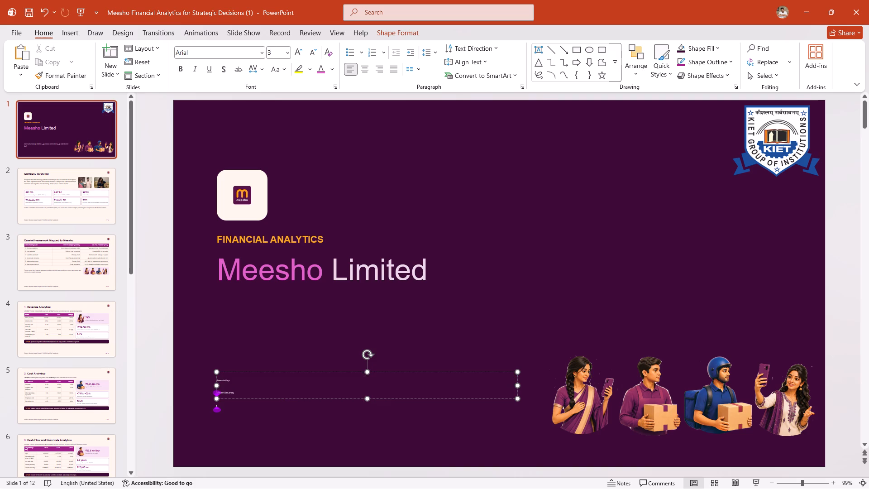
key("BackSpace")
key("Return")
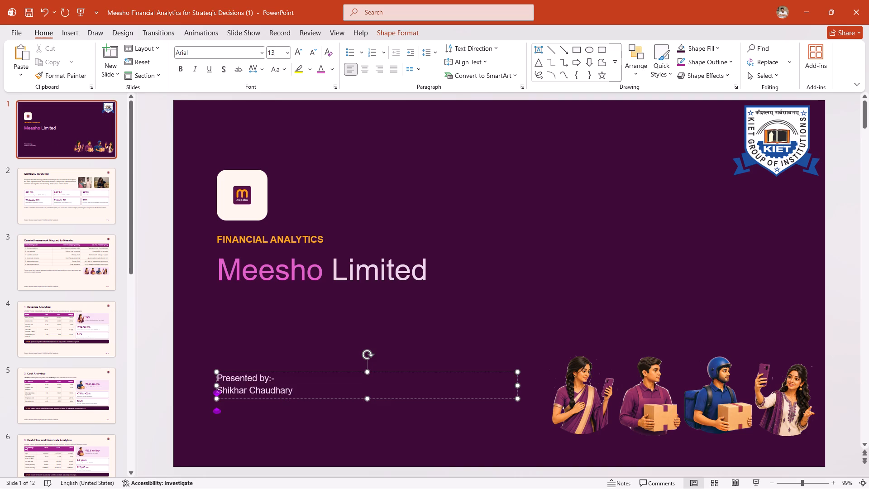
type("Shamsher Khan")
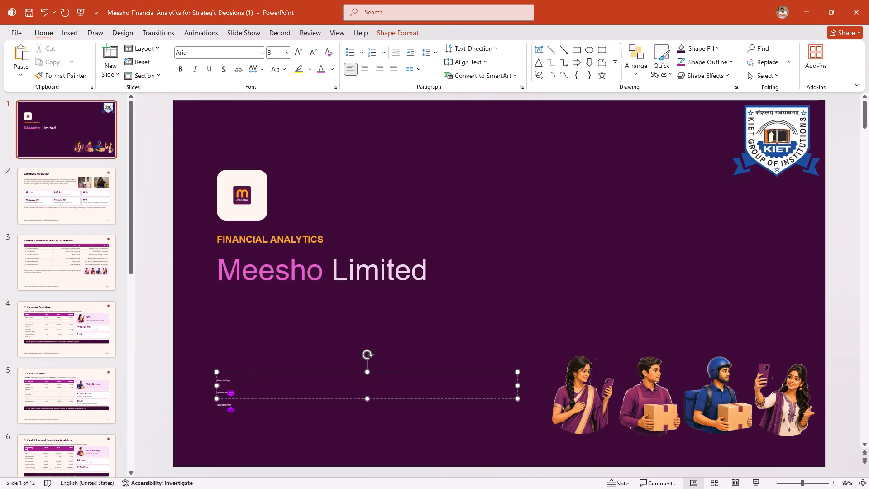
left_click_drag(366, 399, 373, 453)
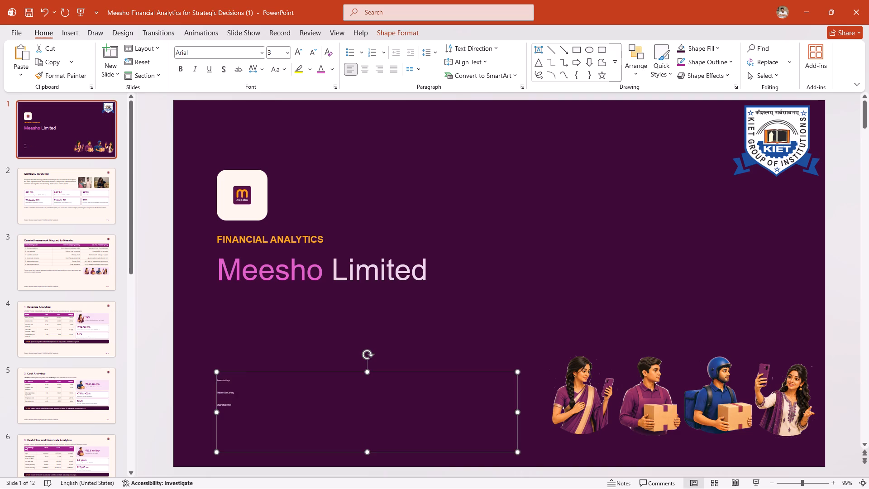
left_click(323, 406)
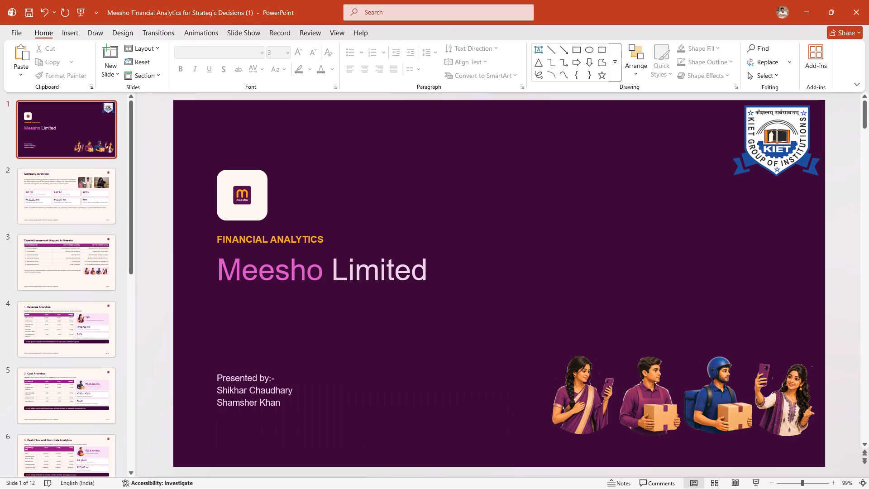
left_click(292, 405)
key("Return")
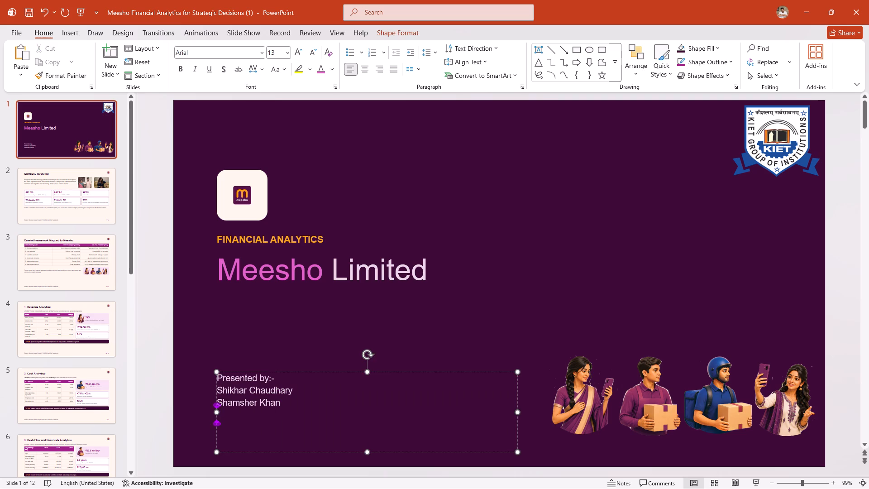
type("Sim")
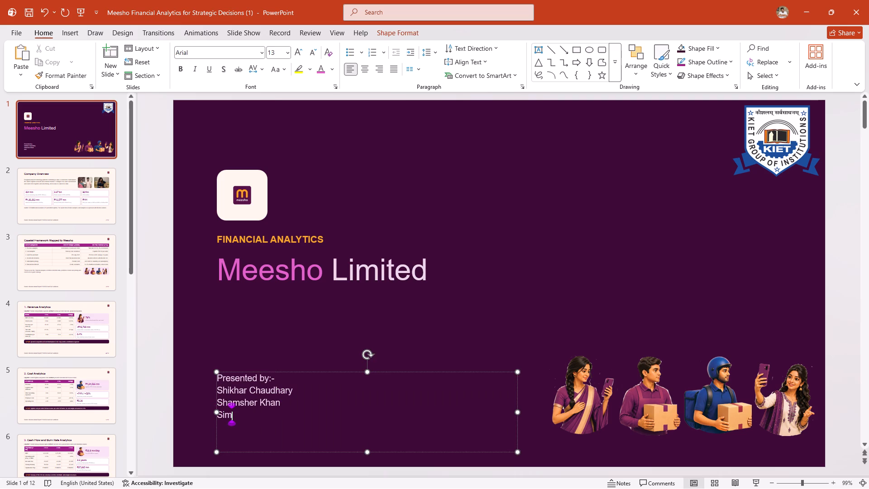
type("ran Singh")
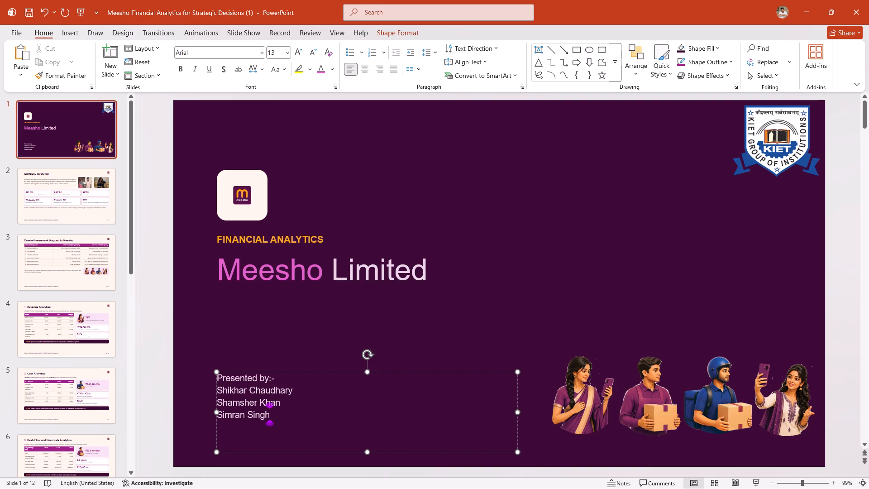
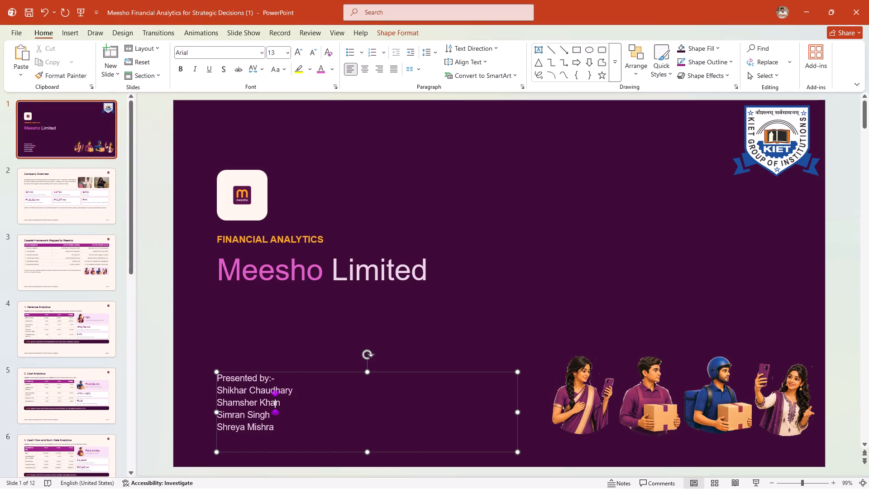
left_click(287, 402)
key("Return")
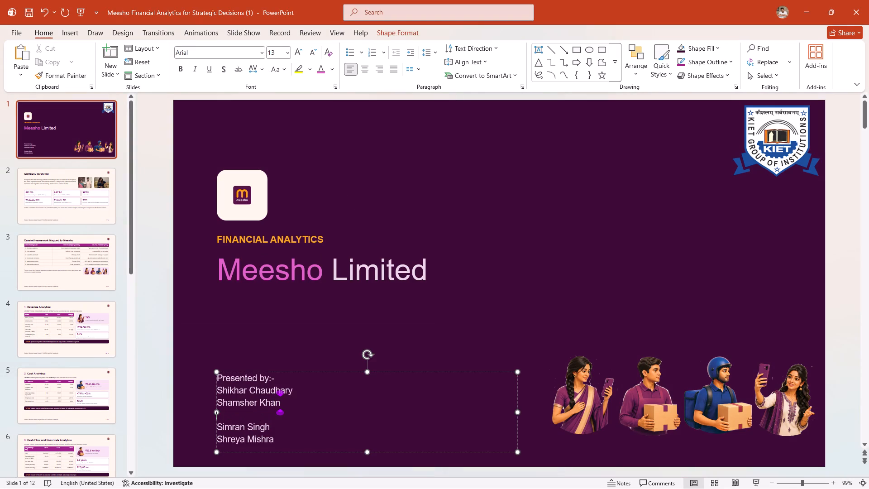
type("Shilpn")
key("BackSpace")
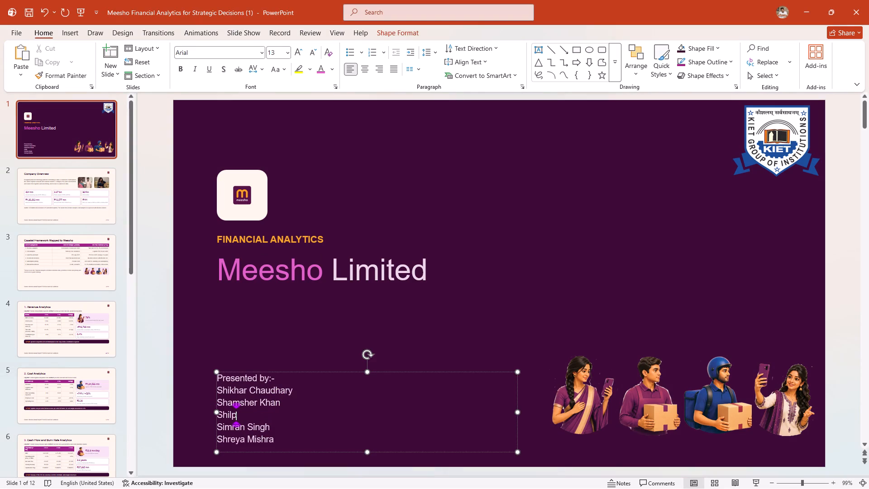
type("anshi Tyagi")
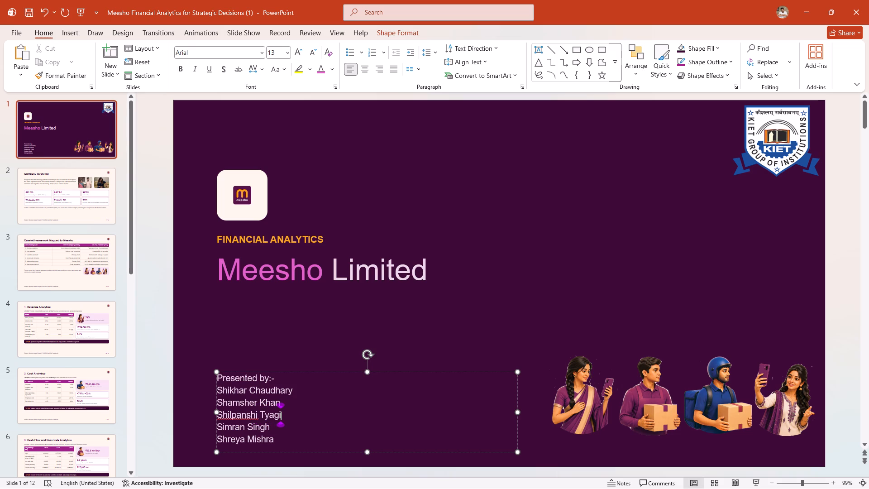
left_click(196, 392)
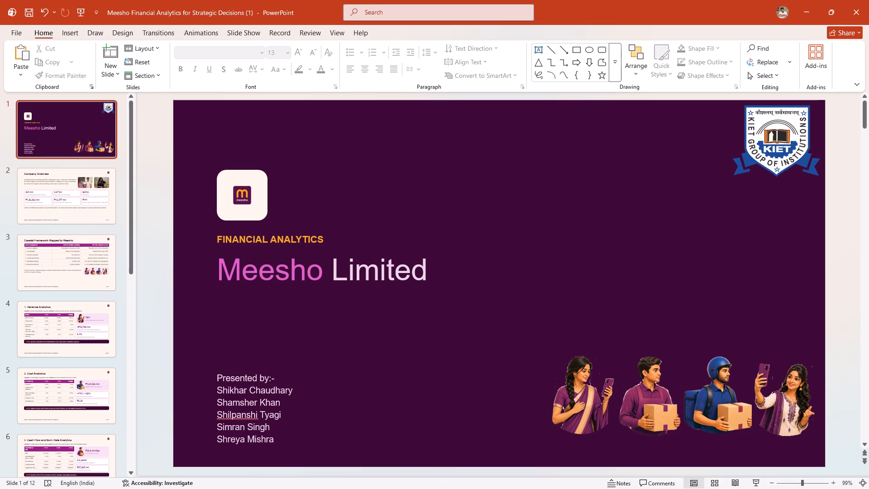
left_click(182, 400)
Move the cover's presenters text box slightly upward, closer to the Meesho Limited title.
left_click(286, 372)
left_click_drag(286, 372, 281, 350)
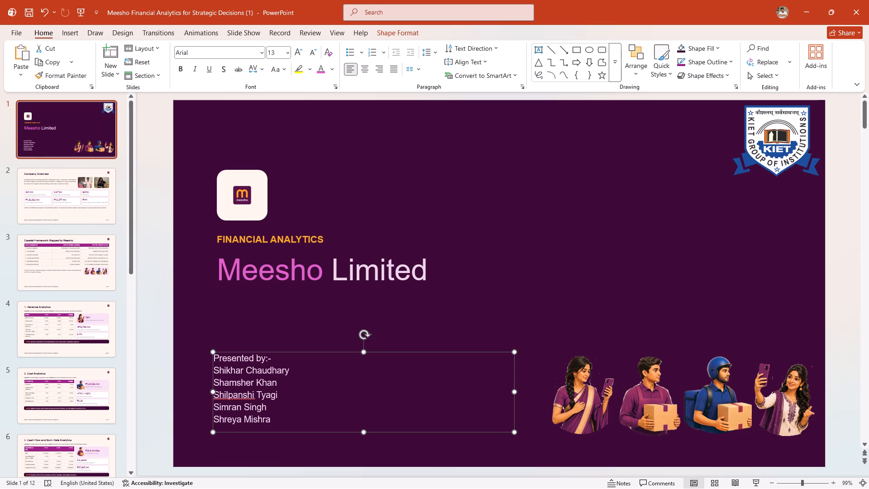
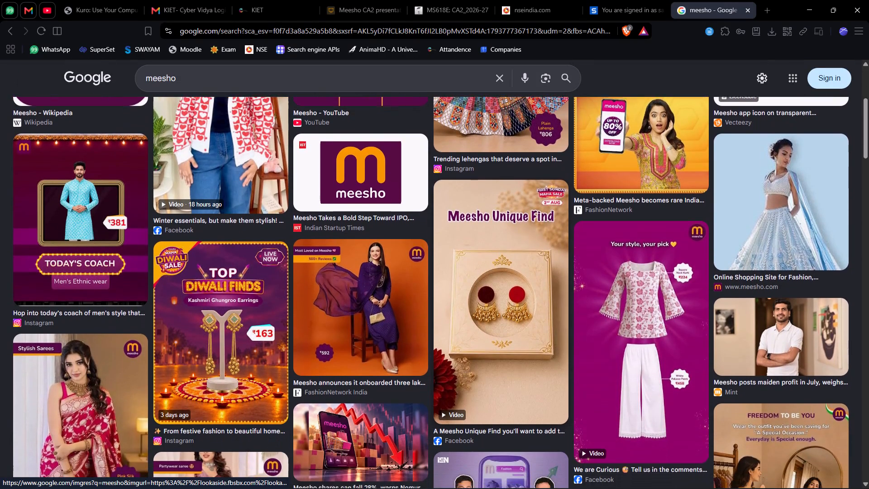
Find the Entrackr picture of the two Meesho founders with the logo and paper plane in the image results and copy it.
scroll(521, 339, "down", 5)
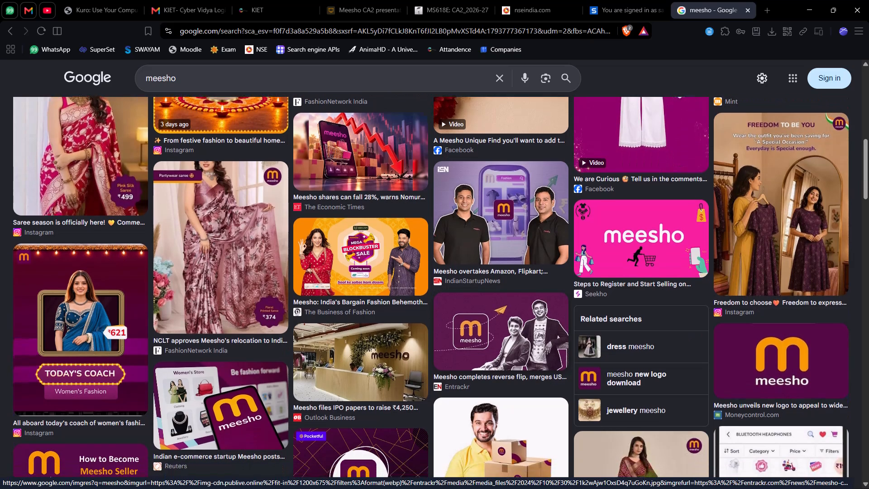
scroll(521, 339, "down", 4)
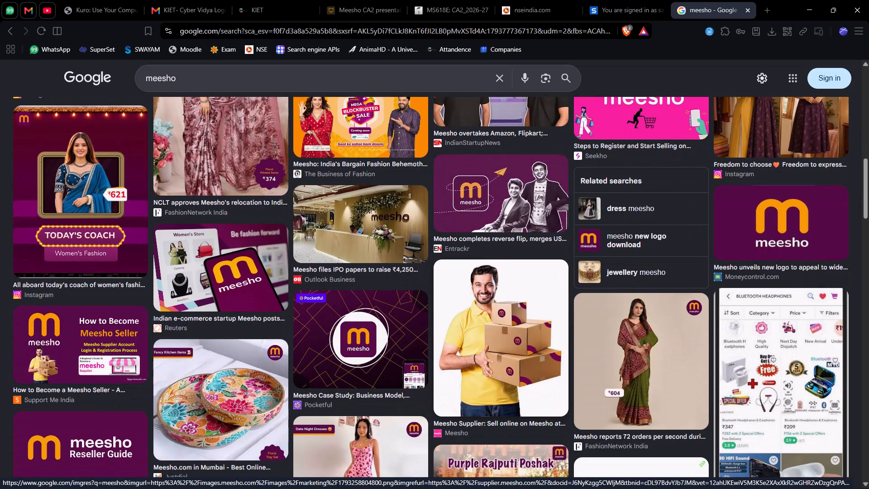
left_click(518, 215)
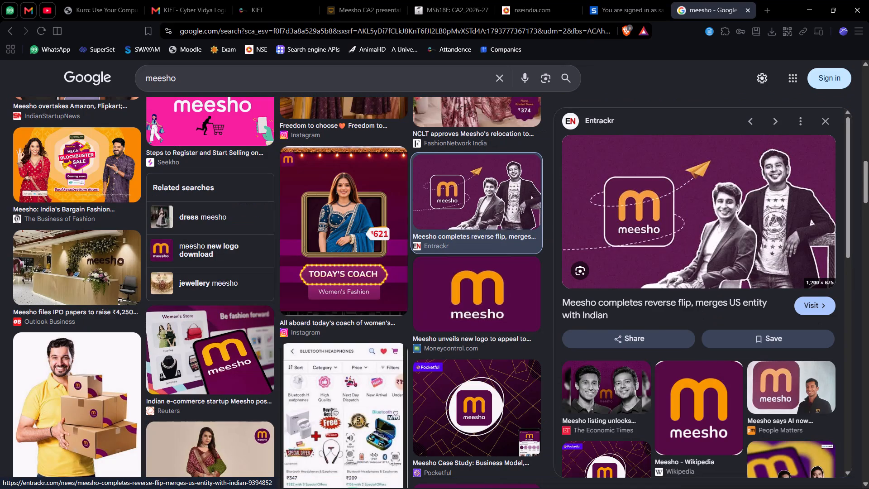
right_click(668, 206)
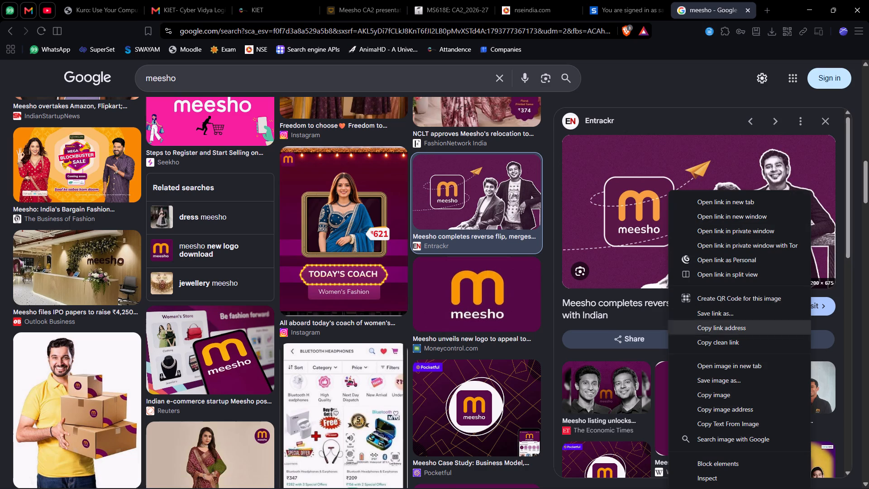
left_click(708, 396)
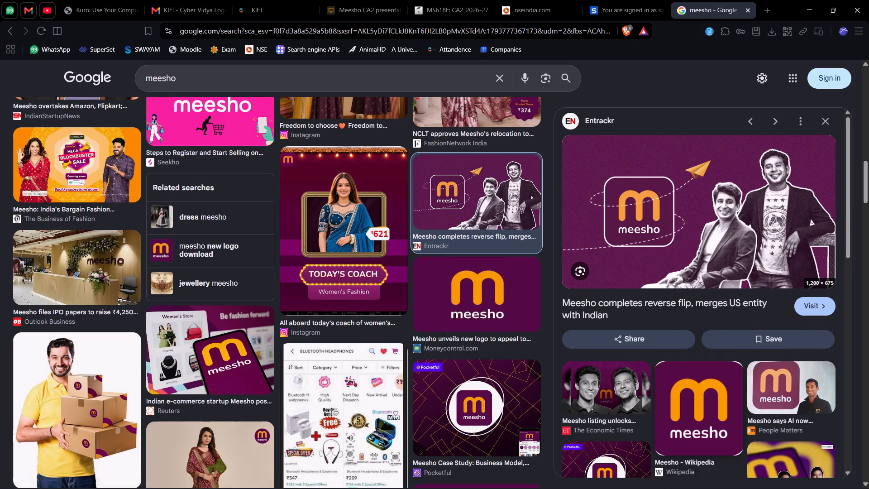
Look through the remaining Meesho image results for other pictures suitable for the presentation.
scroll(449, 247, "down", 5)
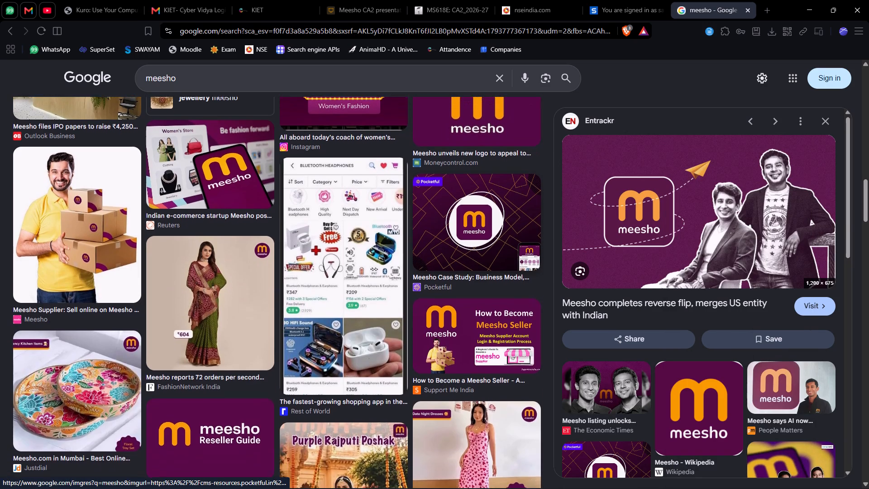
scroll(449, 247, "down", 3)
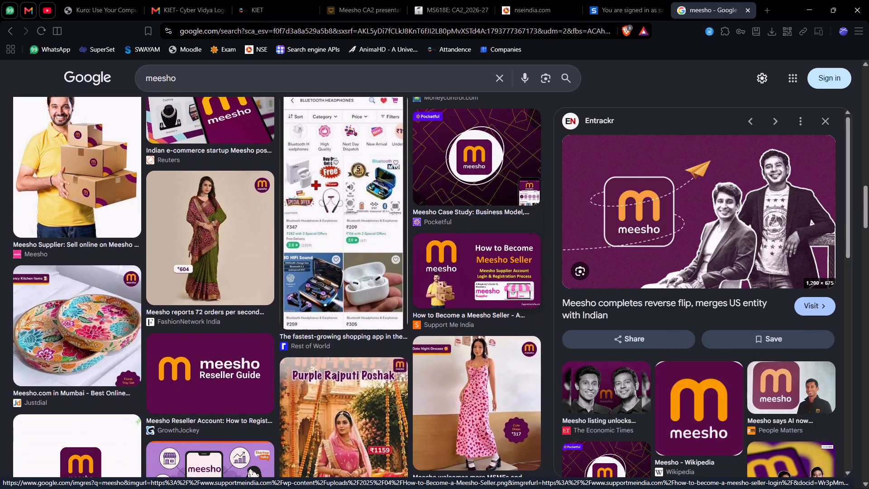
scroll(449, 247, "down", 7)
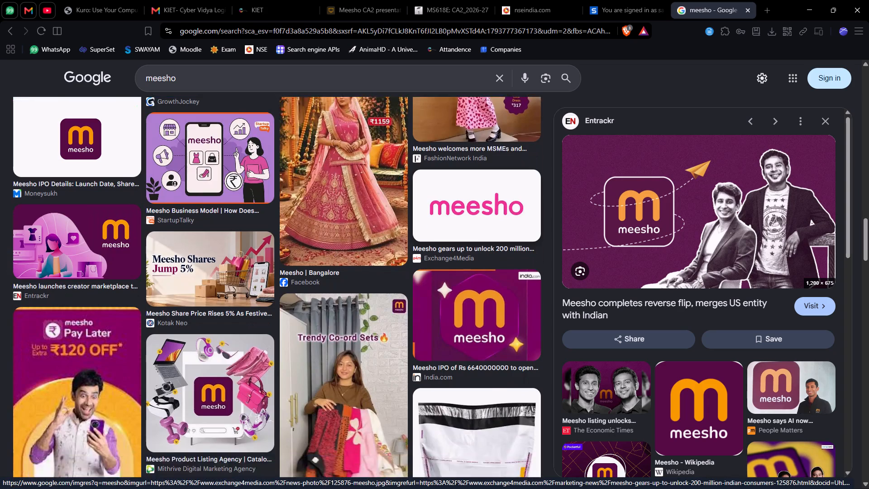
scroll(449, 247, "down", 7)
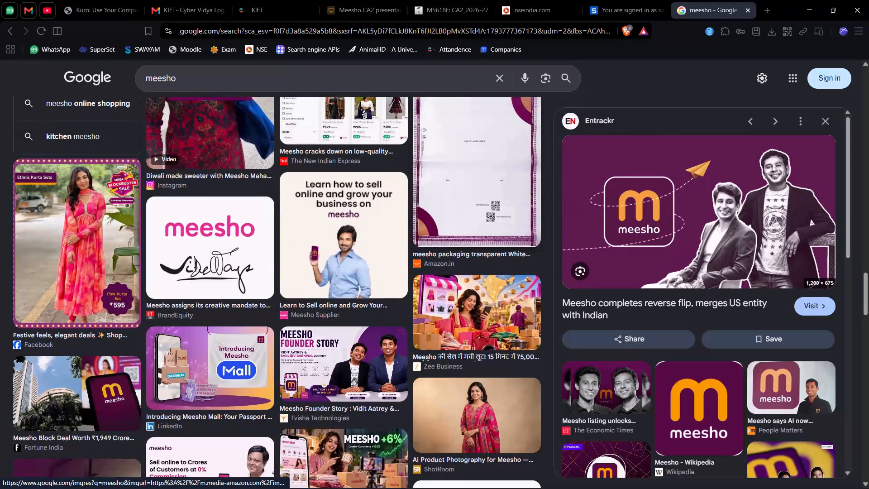
scroll(449, 247, "down", 7)
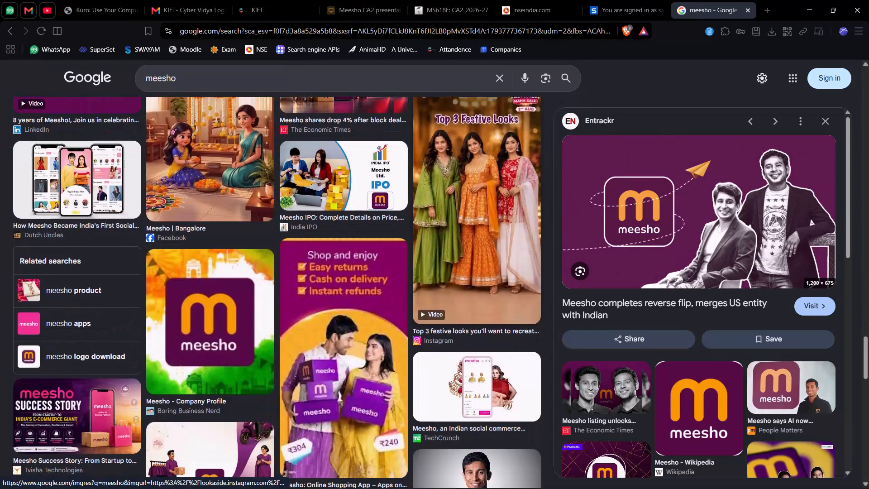
scroll(449, 247, "down", 7)
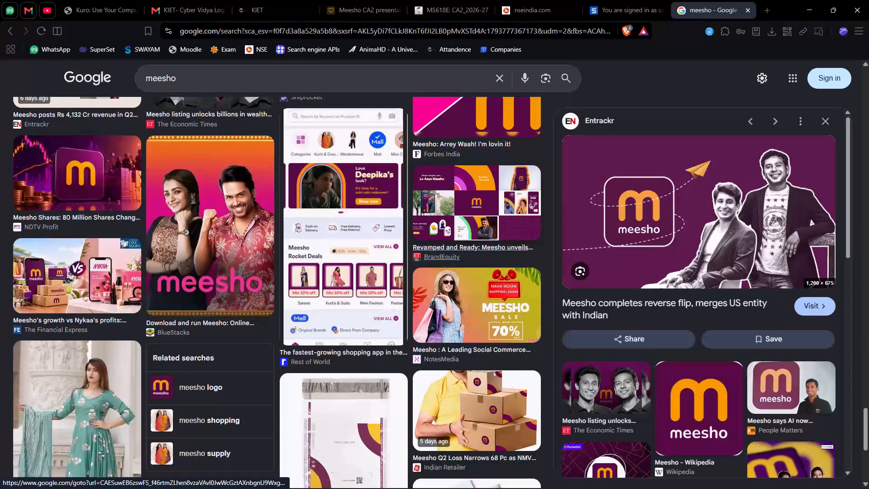
scroll(449, 247, "down", 4)
Switch to the PowerPoint presentation, paste the founders picture onto the cover and shrink it to about 17.9 by 10.1 cm.
key("alt+Tab")
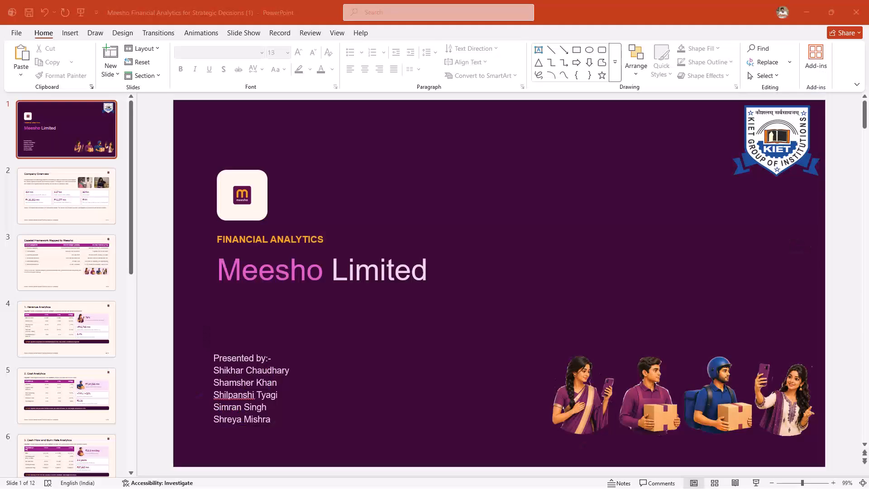
left_click(542, 196)
key("ctrl+v")
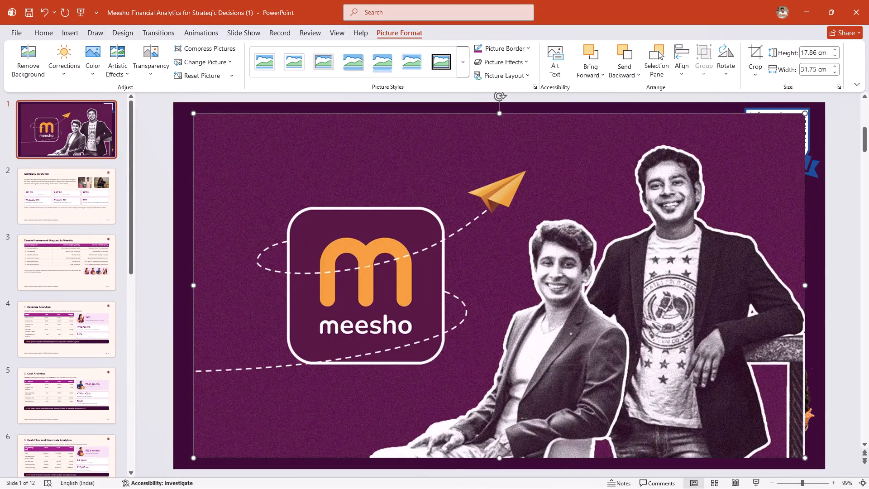
left_click_drag(805, 113, 553, 244)
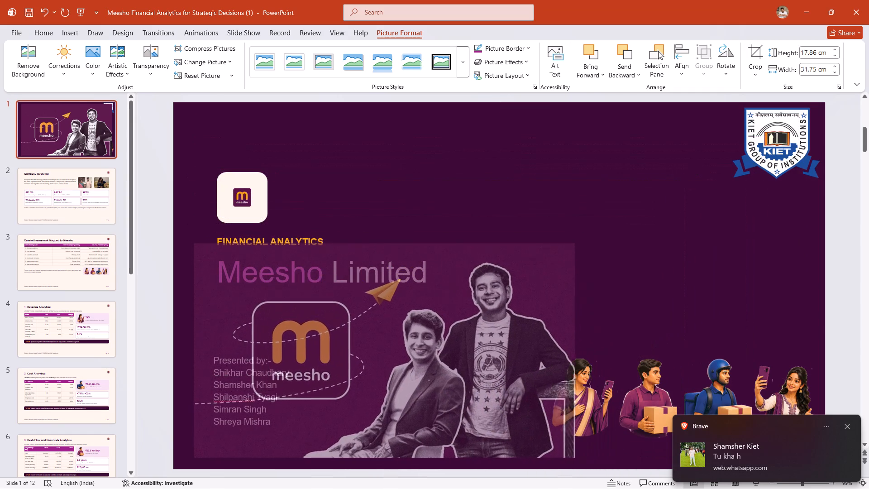
left_click_drag(553, 244, 529, 264)
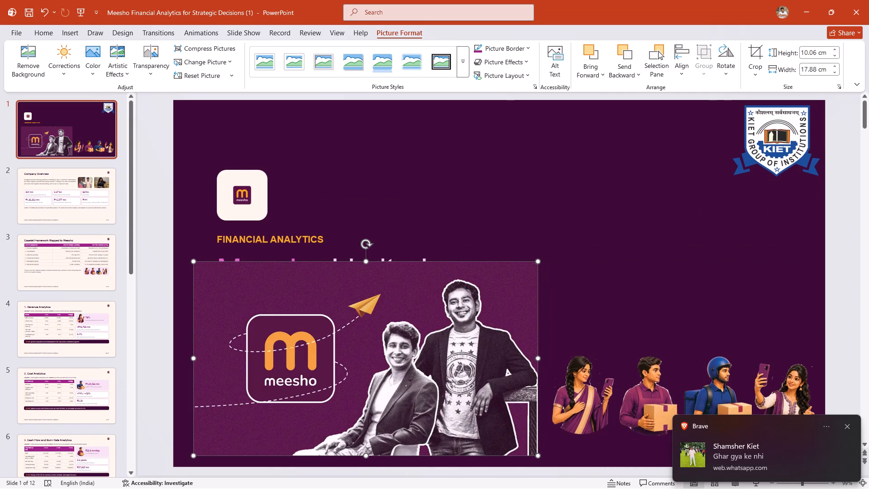
Move the cover's four character illustrations together to the upper part of the slide, beside the Meesho logo tile.
left_click(592, 399)
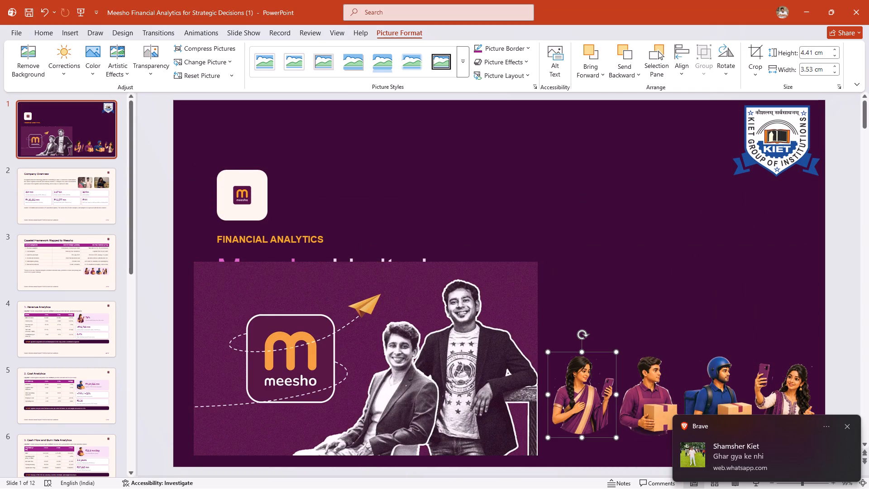
left_click(639, 394, "shift")
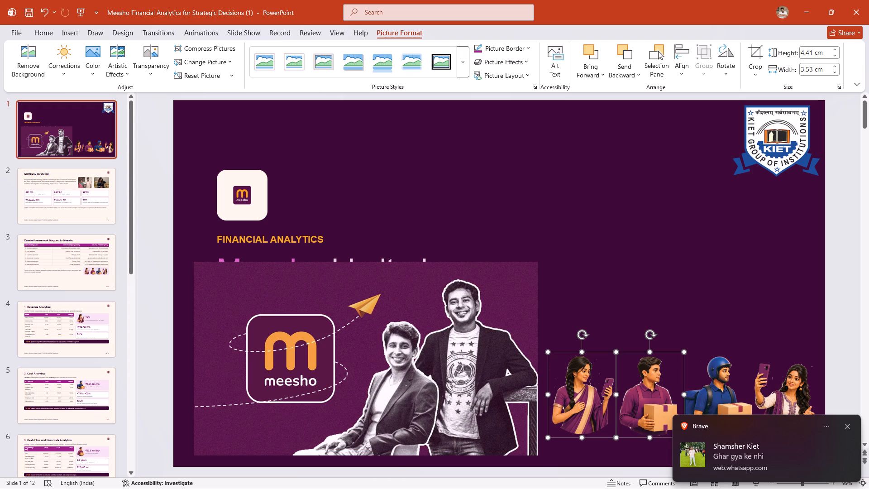
left_click(713, 393, "shift")
left_click(770, 390, "shift")
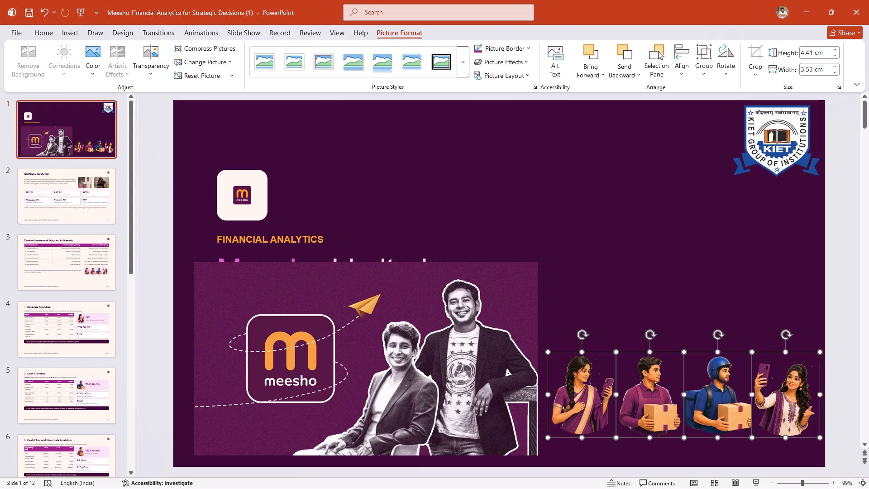
left_click_drag(658, 395, 597, 217)
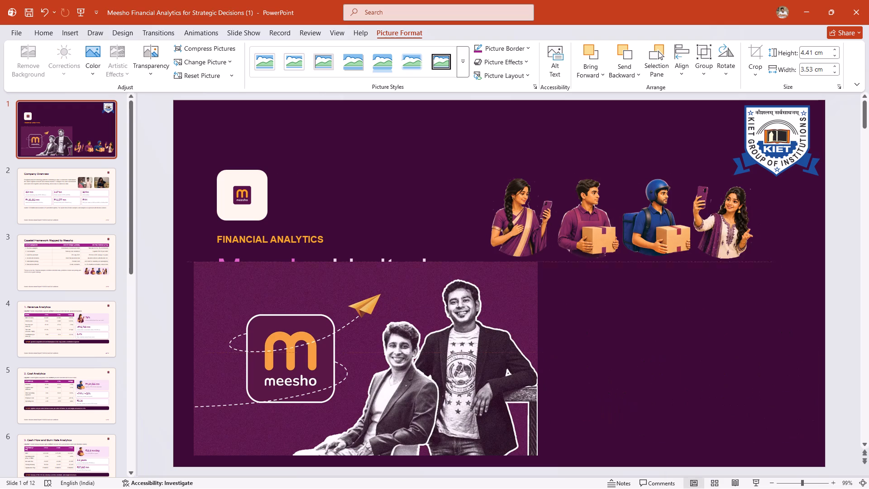
left_click_drag(597, 217, 533, 196)
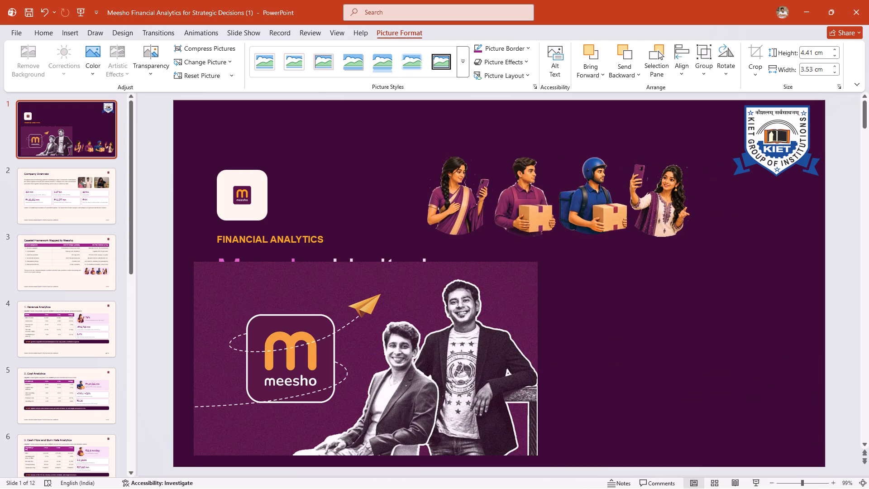
left_click_drag(533, 196, 440, 185)
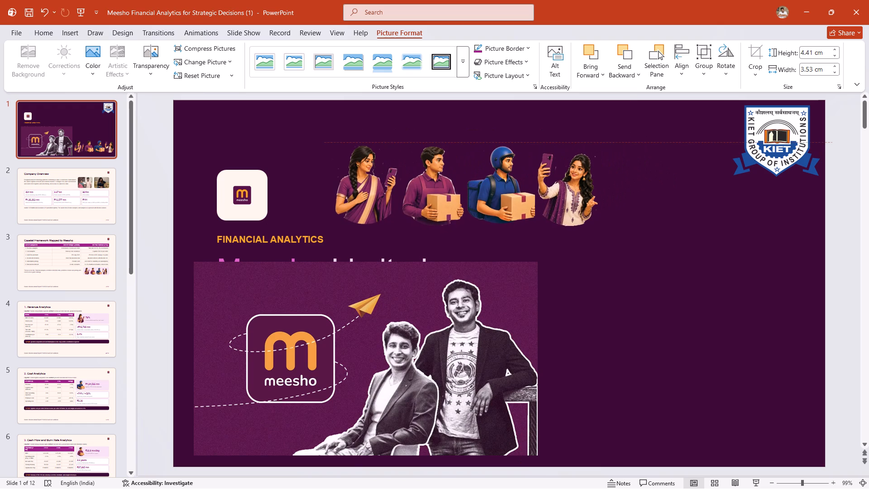
Place the founders picture in the cover's bottom-right corner and stretch it upward to a height of about 12.45 cm.
left_click(437, 278)
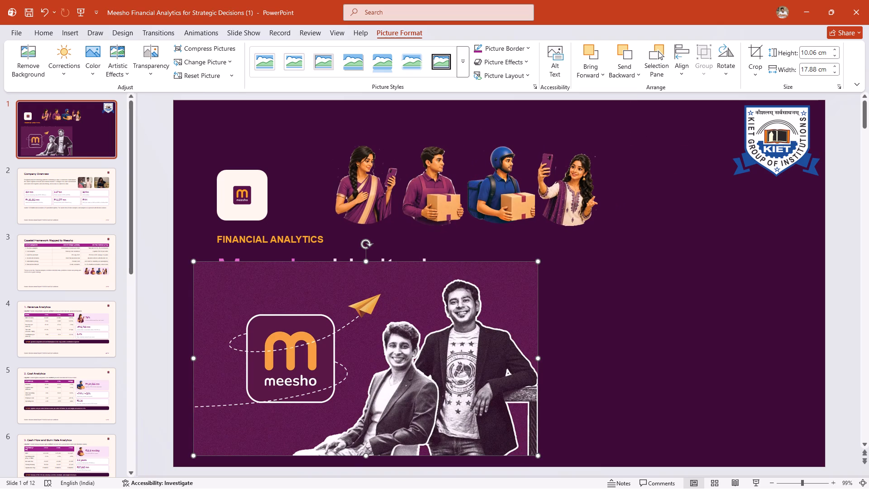
left_click_drag(413, 299, 690, 289)
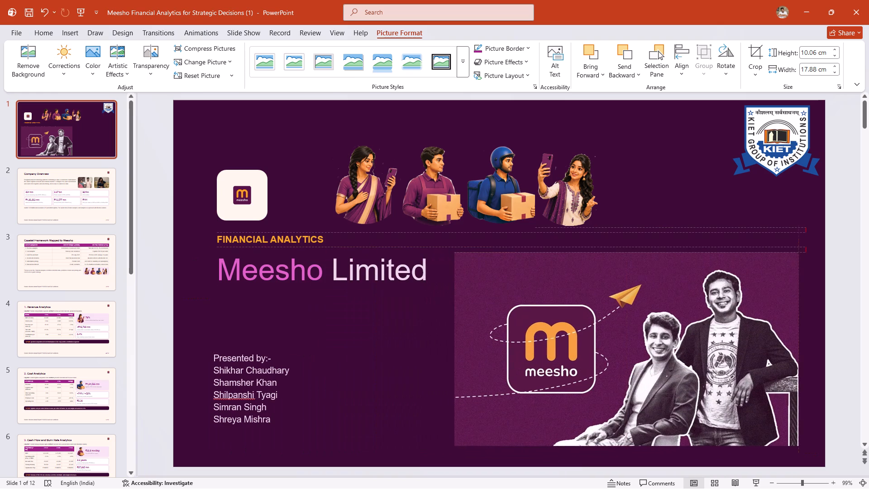
left_click_drag(690, 289, 695, 309)
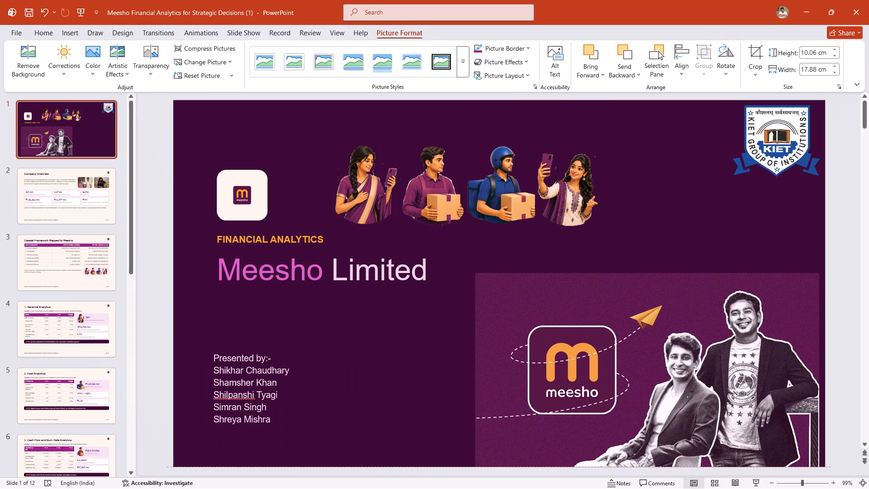
left_click_drag(695, 309, 694, 304)
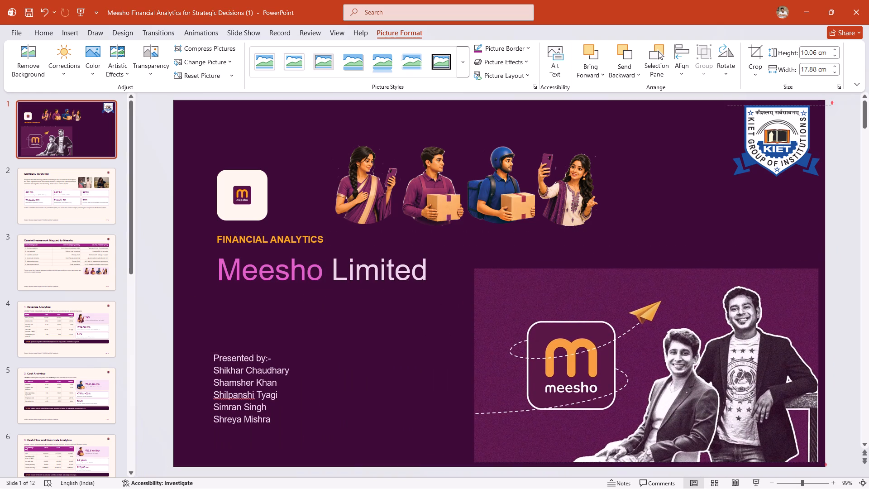
left_click_drag(694, 304, 698, 310)
left_click_drag(653, 271, 658, 250)
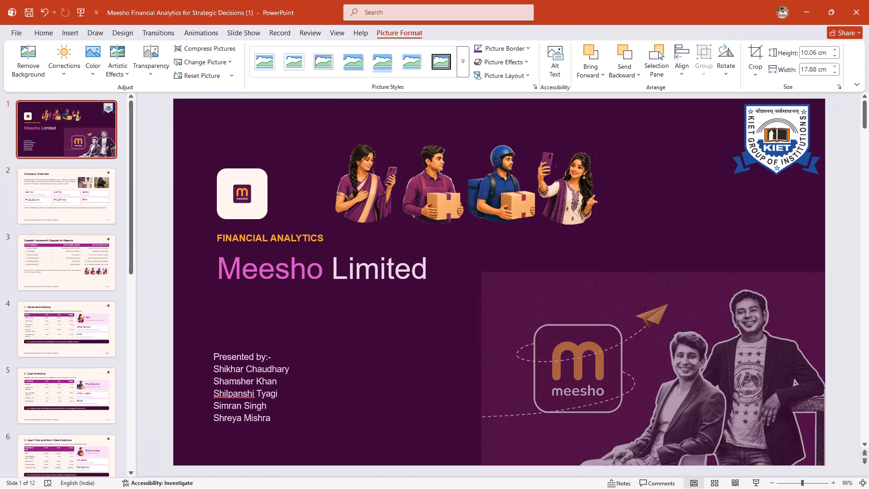
left_click_drag(658, 250, 656, 228)
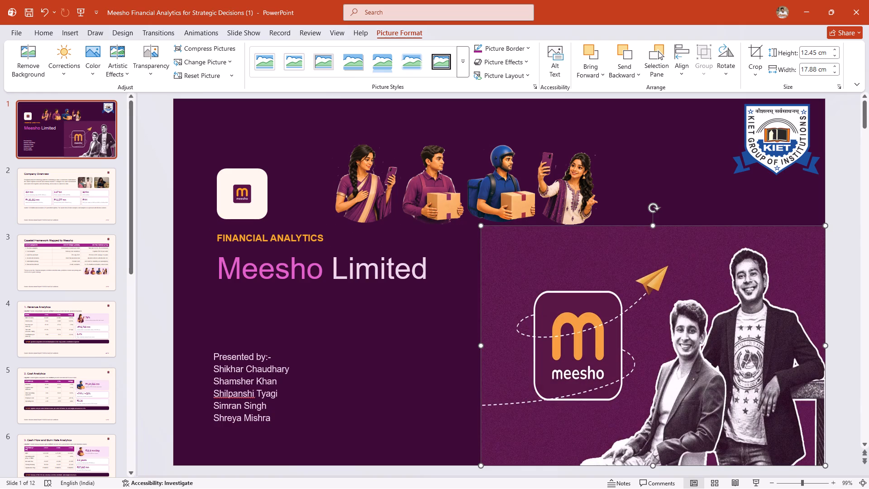
Start removing the founders picture's background and mark the orange paper plane as an area to keep.
left_click(512, 278)
left_click(35, 71)
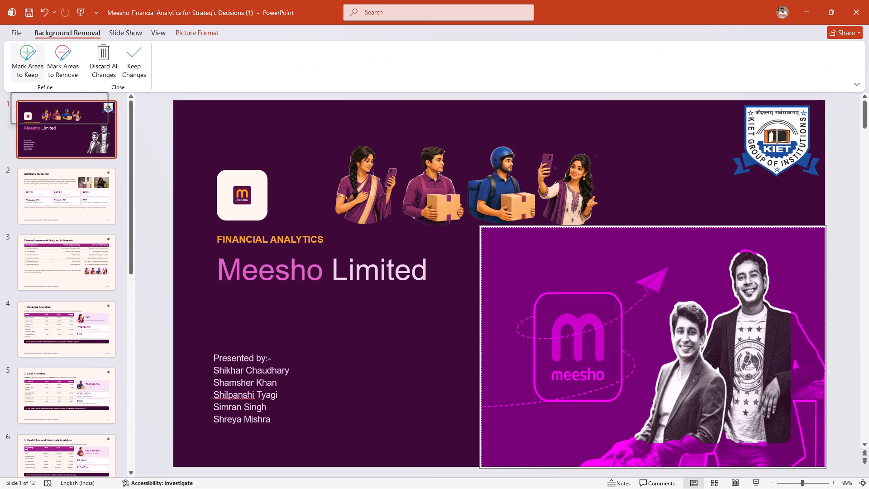
left_click(35, 71)
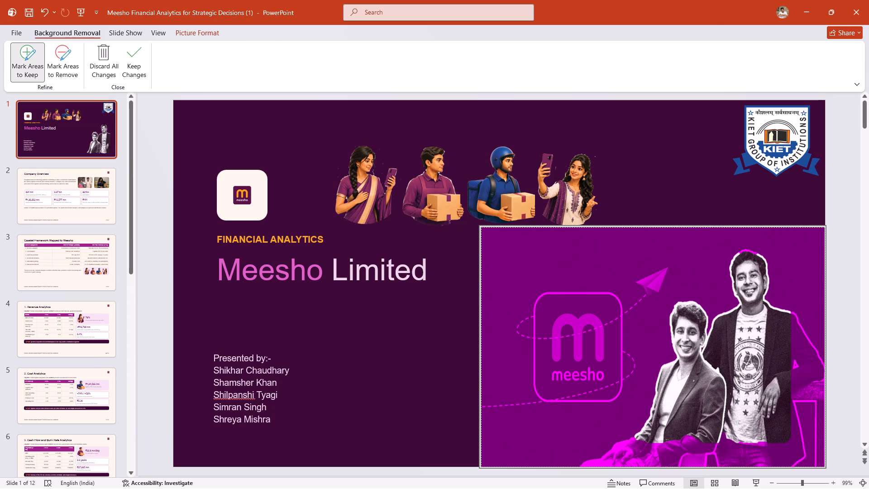
left_click(621, 310)
left_click_drag(643, 283, 657, 276)
left_click_drag(657, 276, 655, 282)
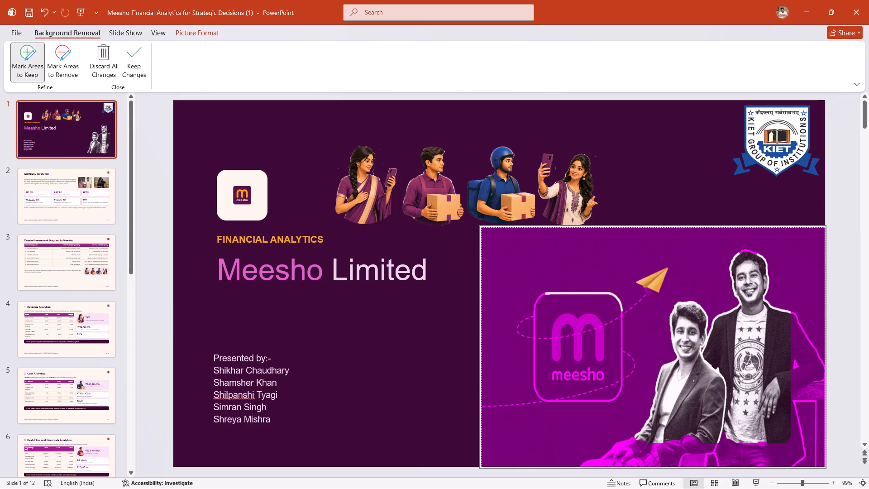
Mark the founders' missing lower edges, the ledge beside them and the standing founder's hair as areas to keep.
left_click_drag(628, 445, 622, 450)
left_click_drag(622, 450, 749, 454)
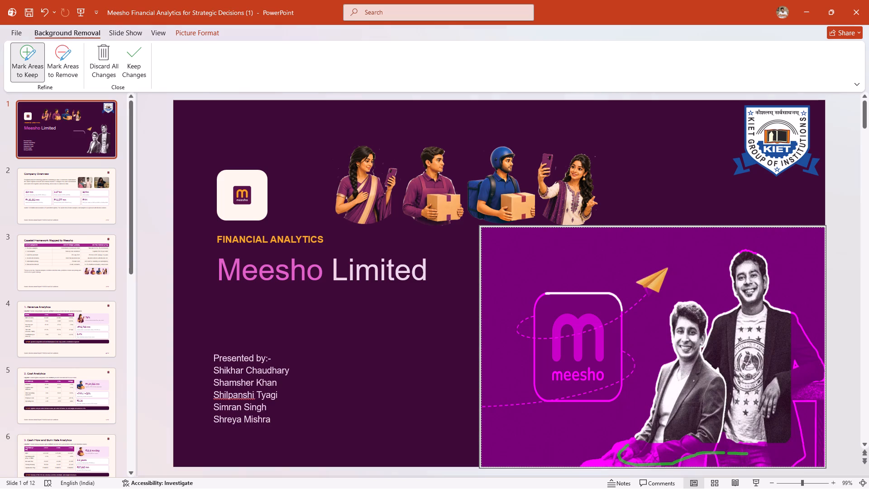
left_click_drag(749, 454, 774, 452)
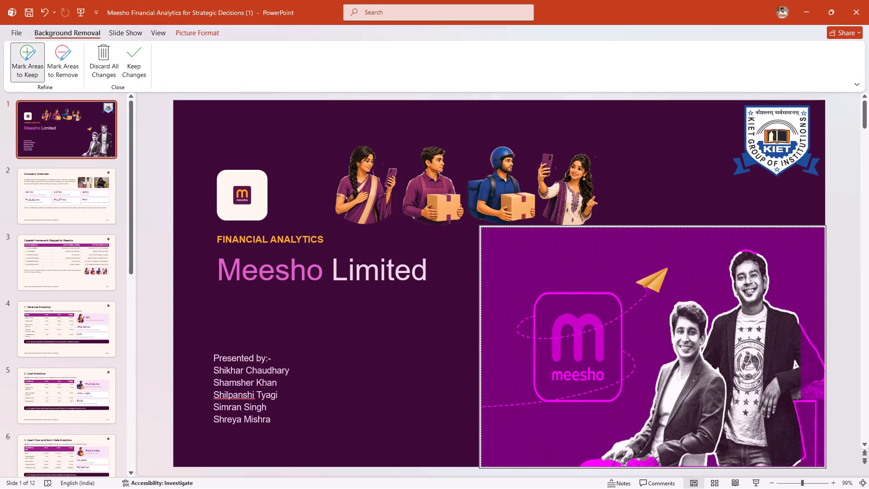
left_click_drag(648, 464, 641, 464)
left_click_drag(641, 464, 597, 467)
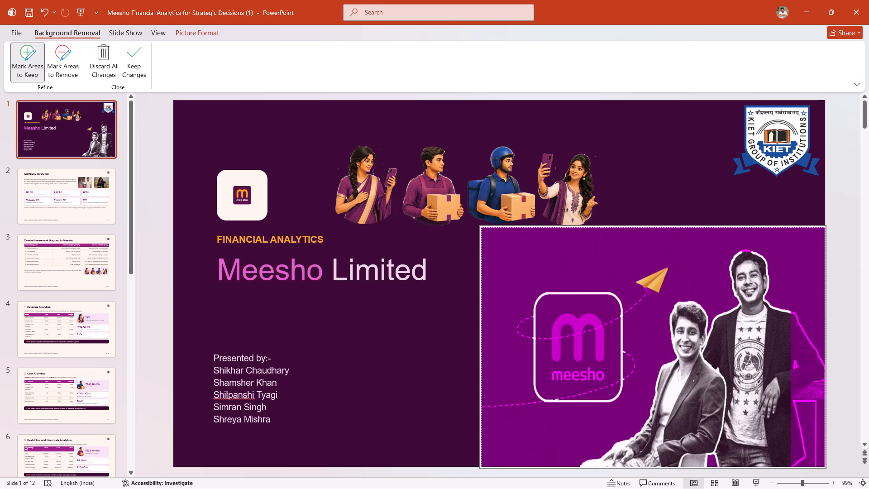
left_click_drag(796, 331, 812, 371)
left_click_drag(812, 371, 820, 412)
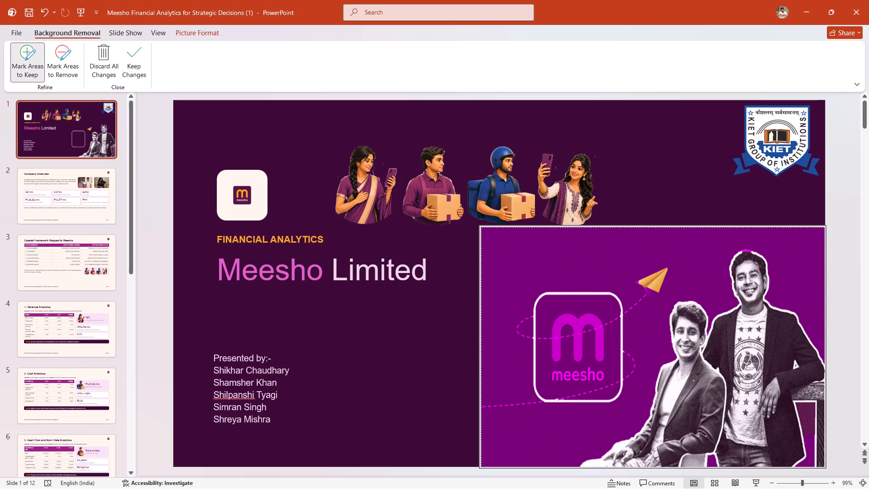
left_click_drag(743, 249, 749, 250)
Mark the "m" symbol and the "meesho" wordmark inside the founders picture's logo tile as areas to keep.
left_click_drag(598, 353, 598, 346)
left_click_drag(598, 346, 578, 331)
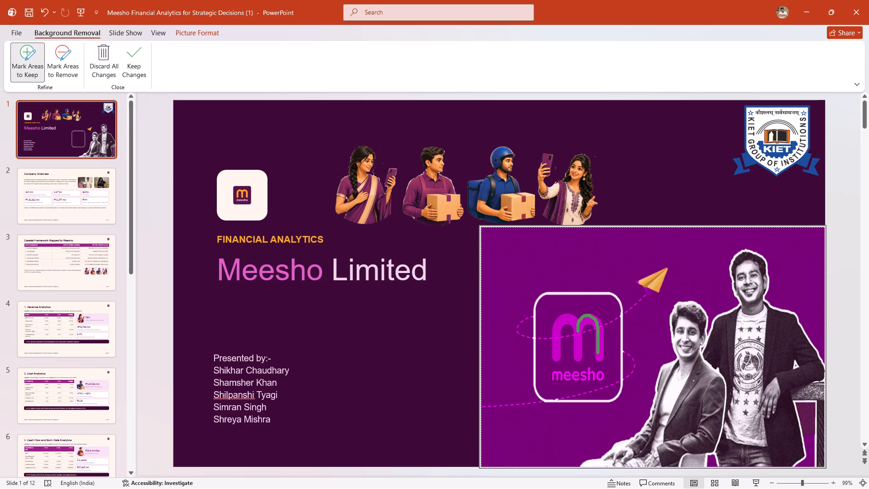
left_click_drag(578, 331, 577, 331)
left_click_drag(577, 331, 556, 329)
left_click_drag(556, 329, 559, 355)
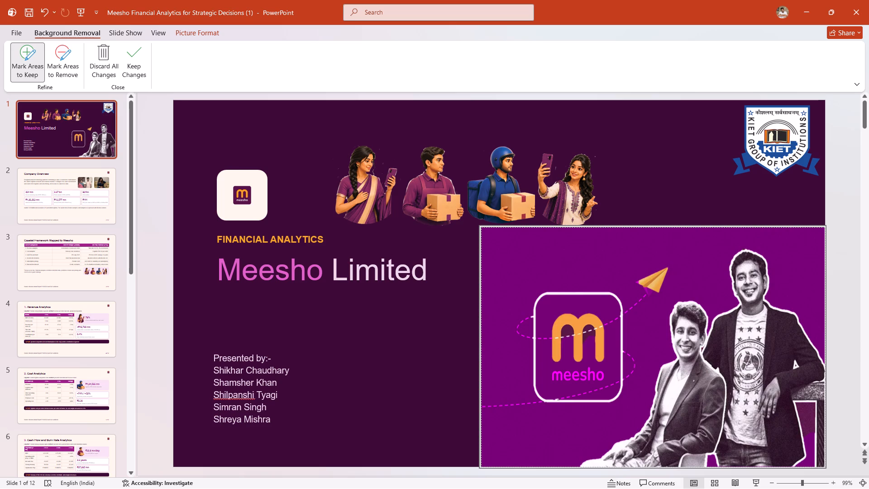
left_click_drag(553, 376, 596, 376)
left_click_drag(596, 376, 604, 376)
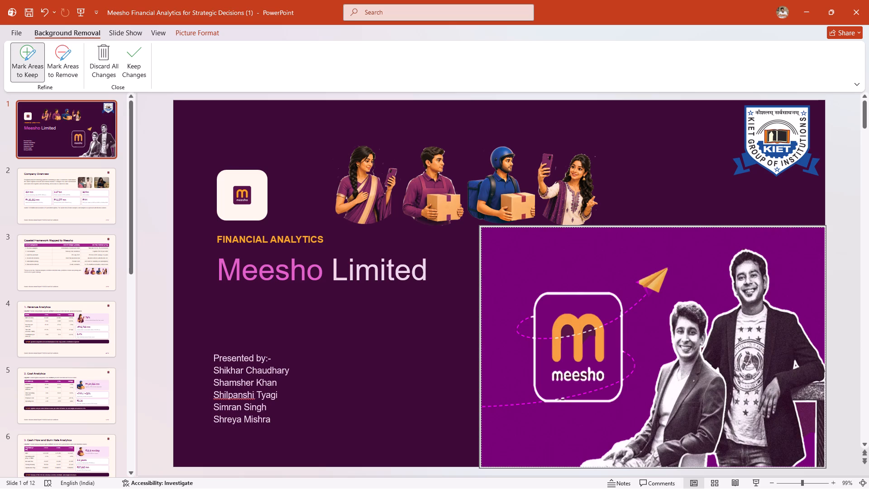
Mark the dashed flight trail from the paper plane across the "m" and its loop at the logo tile's left edge as areas to keep.
left_click_drag(606, 325, 630, 311)
left_click_drag(630, 311, 645, 293)
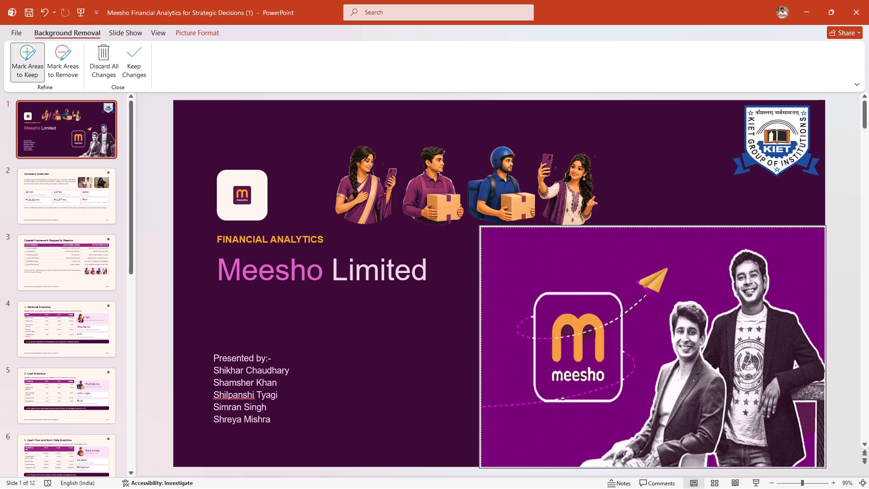
left_click_drag(525, 318, 534, 340)
left_click_drag(534, 340, 563, 327)
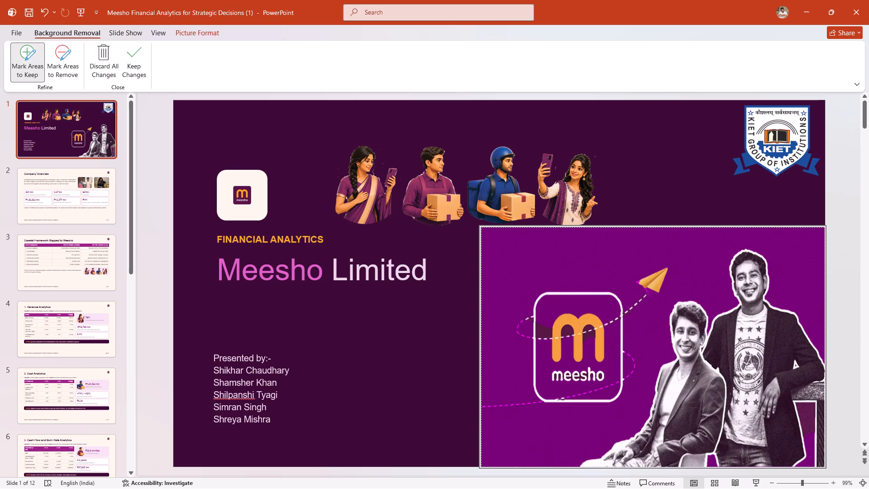
left_click_drag(521, 320, 527, 336)
left_click_drag(527, 336, 534, 334)
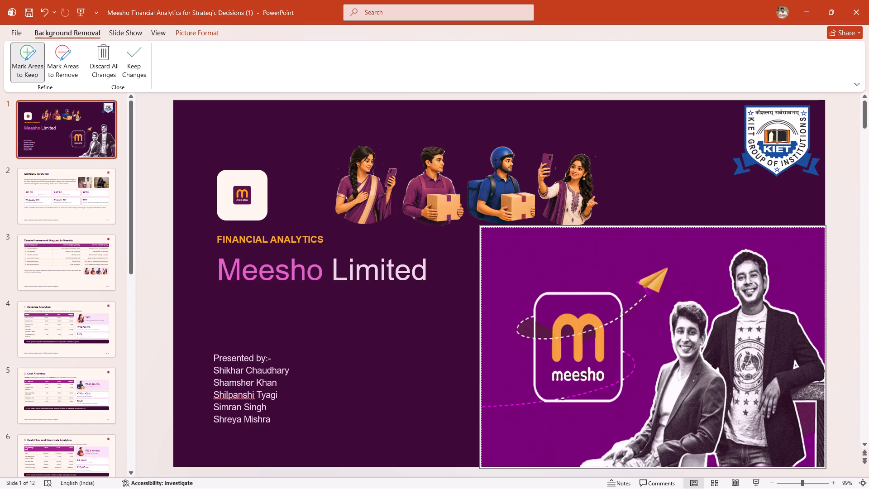
Mark the lower dashed trail crossing the logo tile's base and its curve beside the tile's right edge as areas to keep.
left_click_drag(482, 406, 546, 399)
left_click_drag(546, 399, 547, 399)
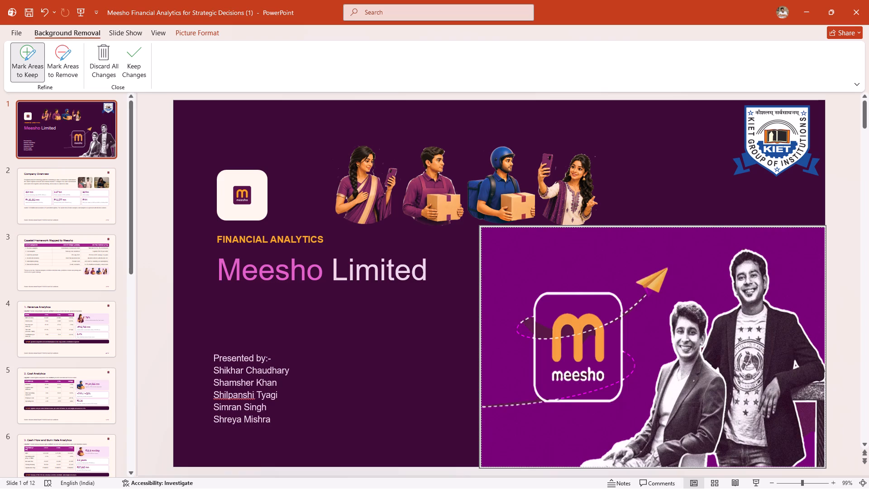
left_click_drag(561, 398, 570, 396)
left_click_drag(570, 396, 608, 386)
left_click_drag(608, 386, 673, 379)
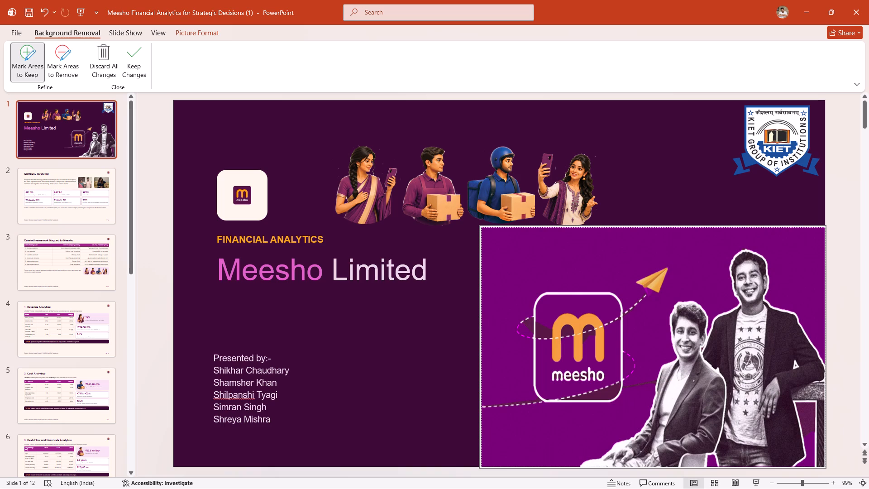
left_click_drag(621, 350, 634, 359)
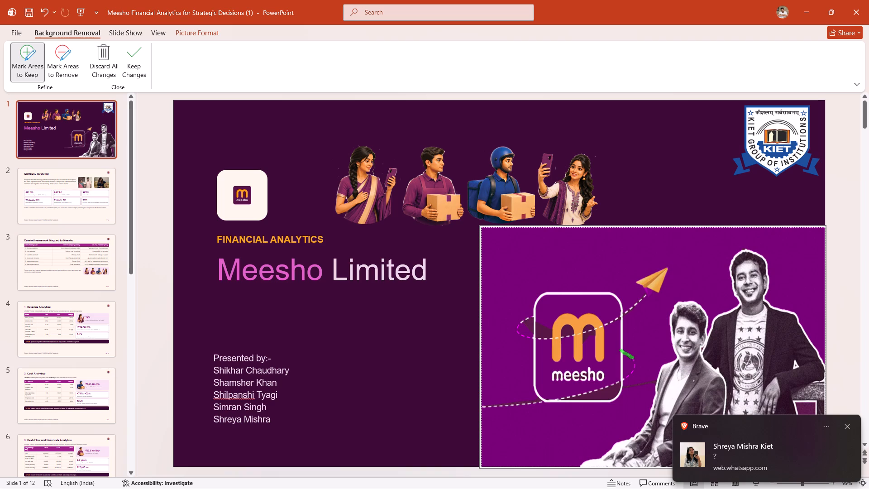
left_click_drag(634, 359, 619, 376)
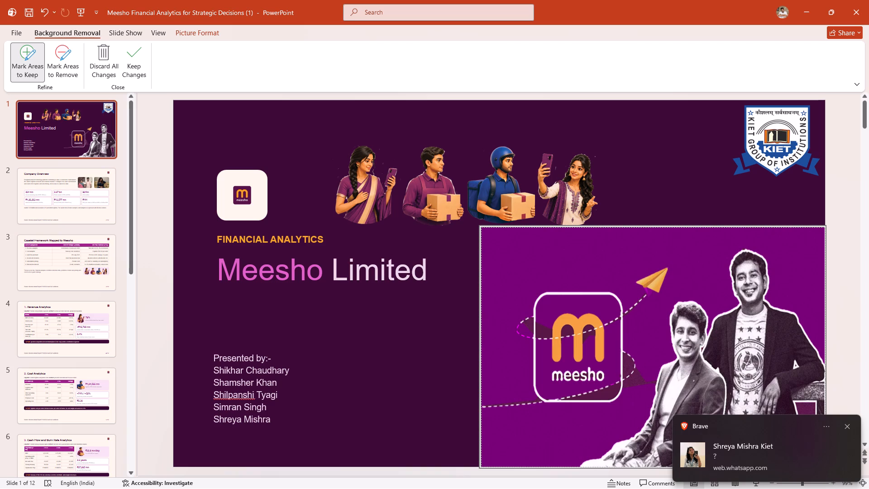
Mark the logo tile's inner fill as an area to keep and apply the founders picture's background removal.
left_click(602, 316)
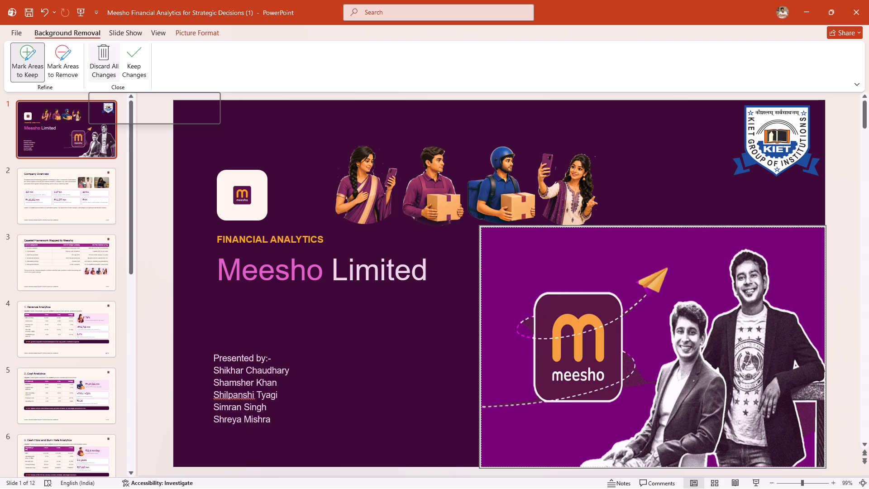
left_click(132, 68)
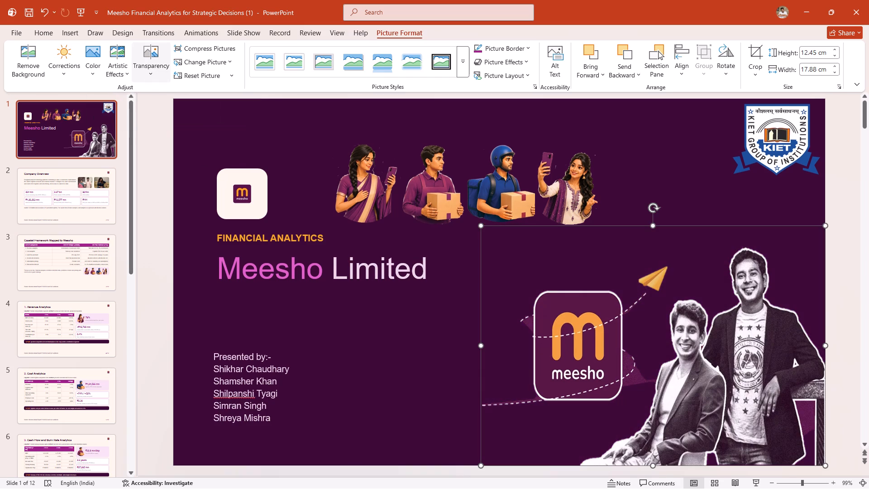
Deselect the founders picture on the cover and save the presentation.
left_click(408, 354)
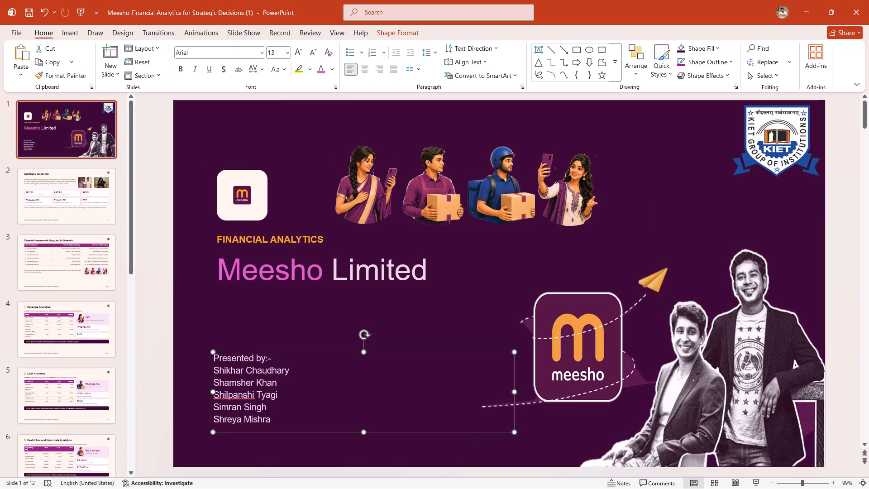
left_click(597, 255)
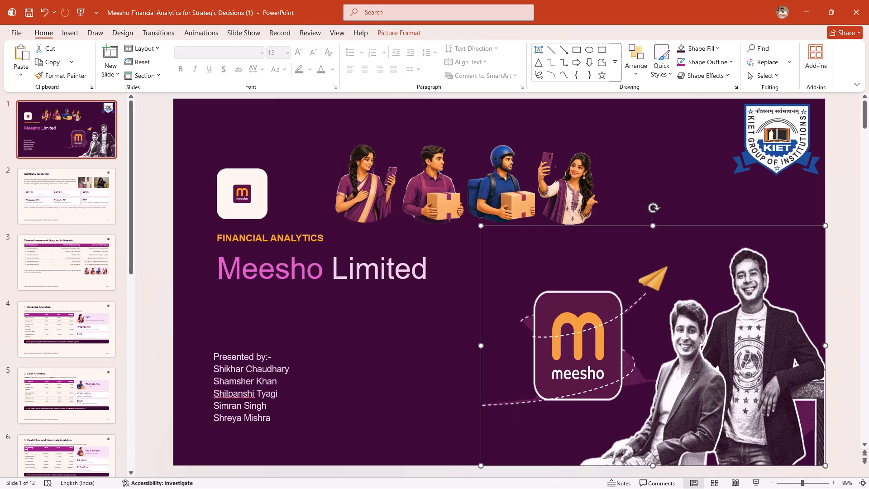
left_click(463, 307)
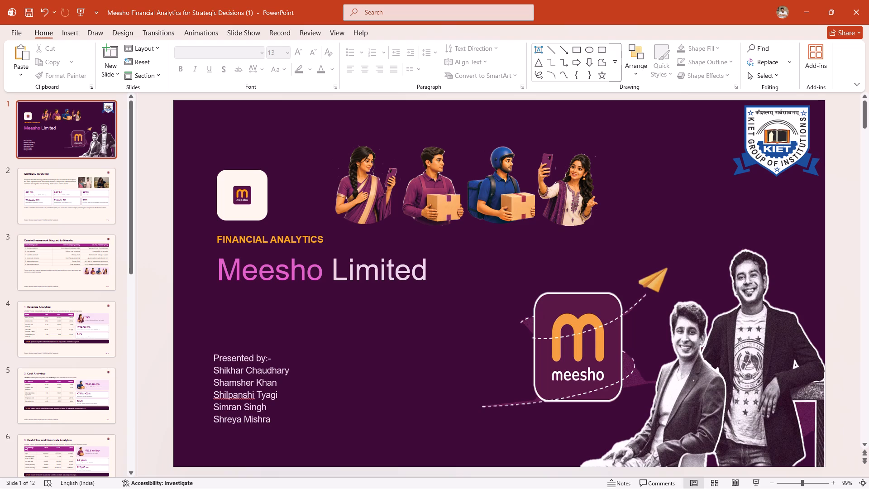
left_click(144, 273)
key("ctrl+s")
Delete the "Source: Meesho Annual Report FY2025-26 and CA2 workbook" line from the Company Overview slide.
left_click(85, 205)
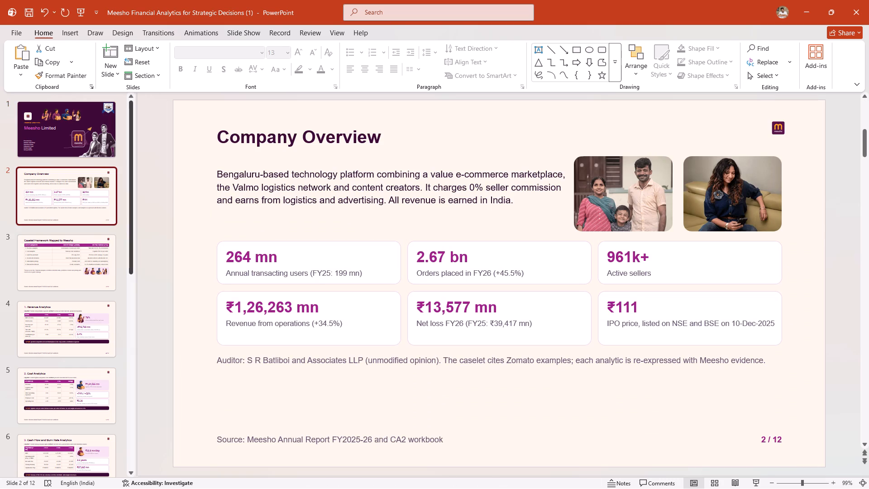
left_click(424, 432)
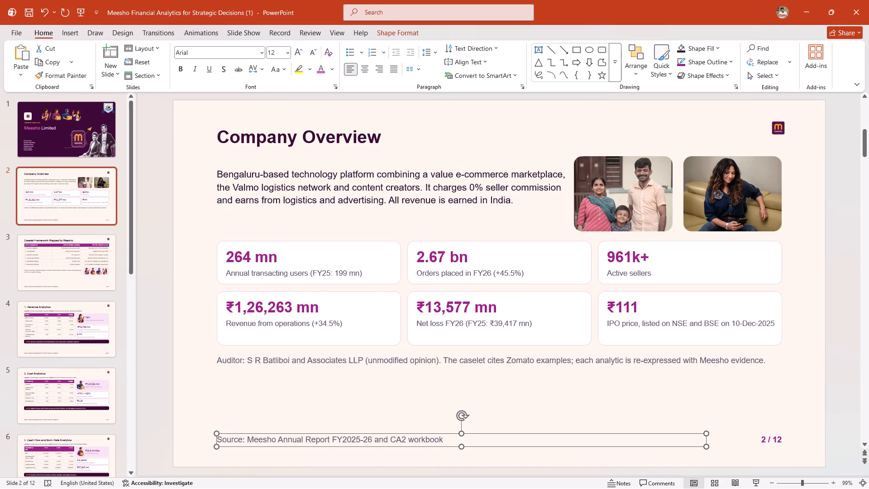
left_click(452, 432)
key("Delete")
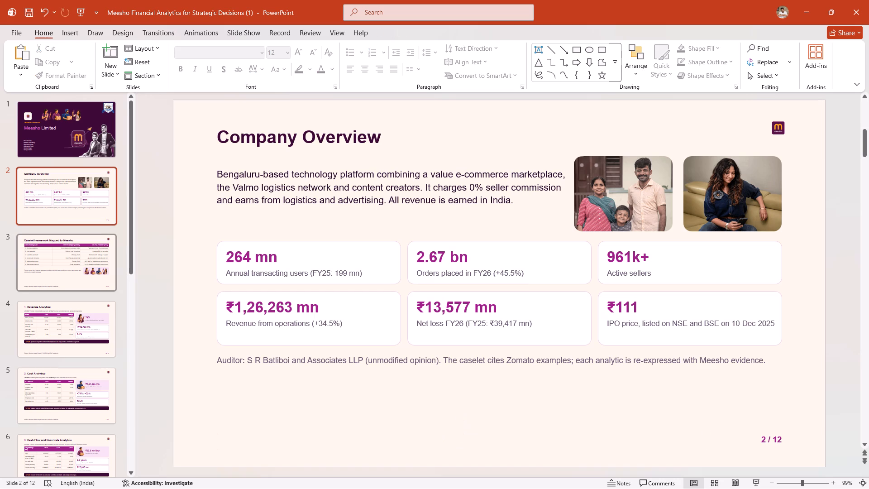
Delete the "Source: Meesho Annual Report FY2025-26 and CA2 workbook" line from the Caselet Framework and Revenue Analytics slides.
left_click(38, 250)
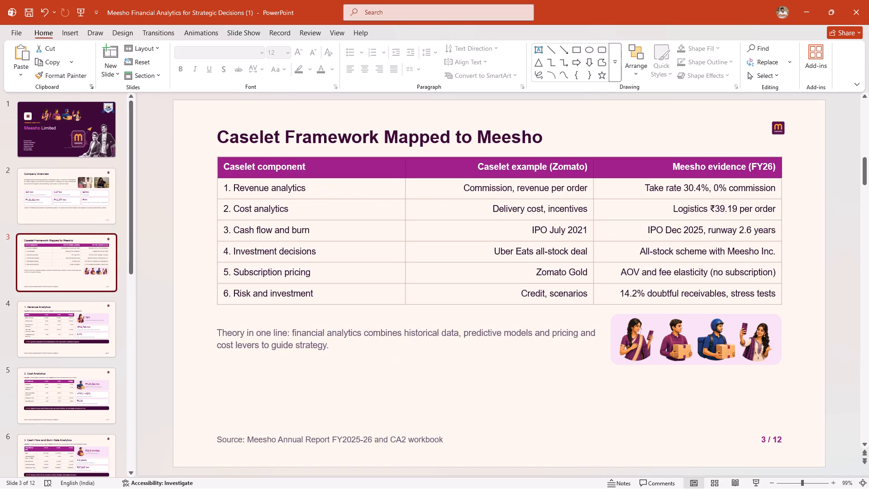
left_click(378, 431)
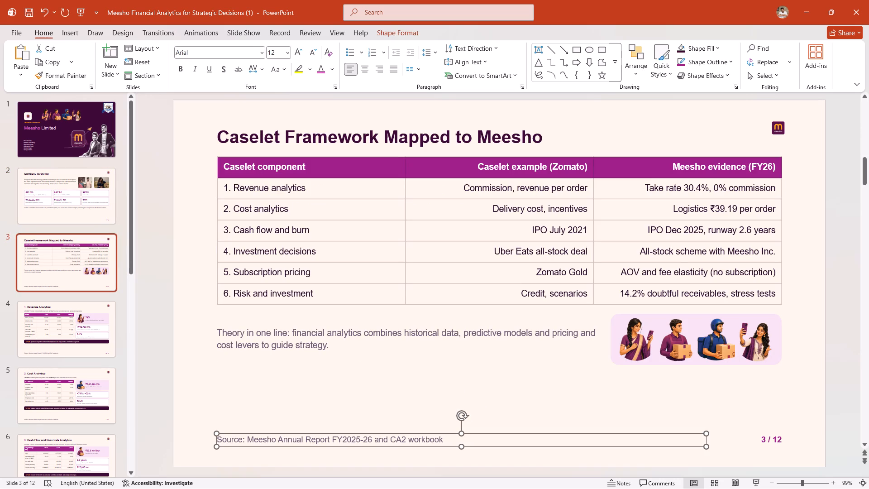
key("Delete")
left_click(62, 326)
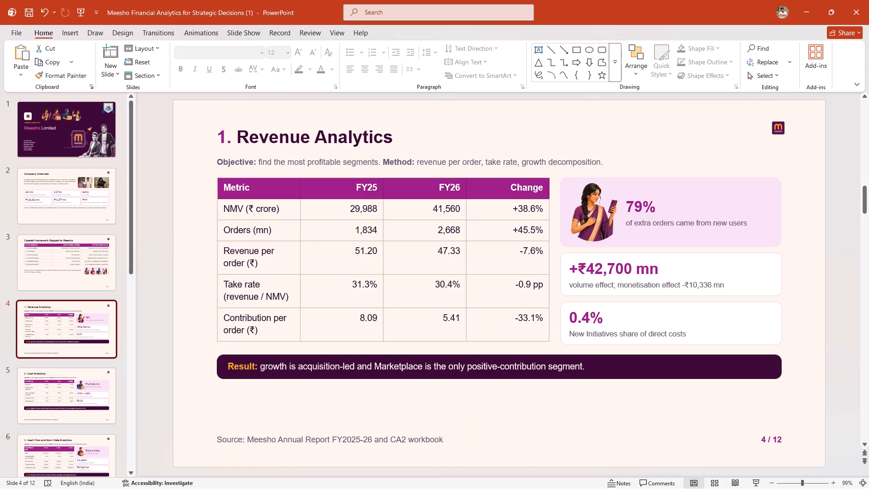
left_click(297, 434)
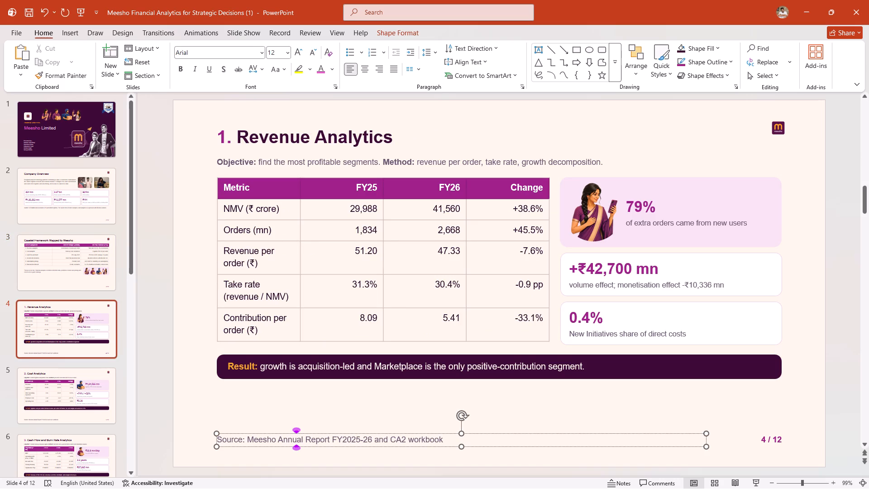
left_click(308, 430)
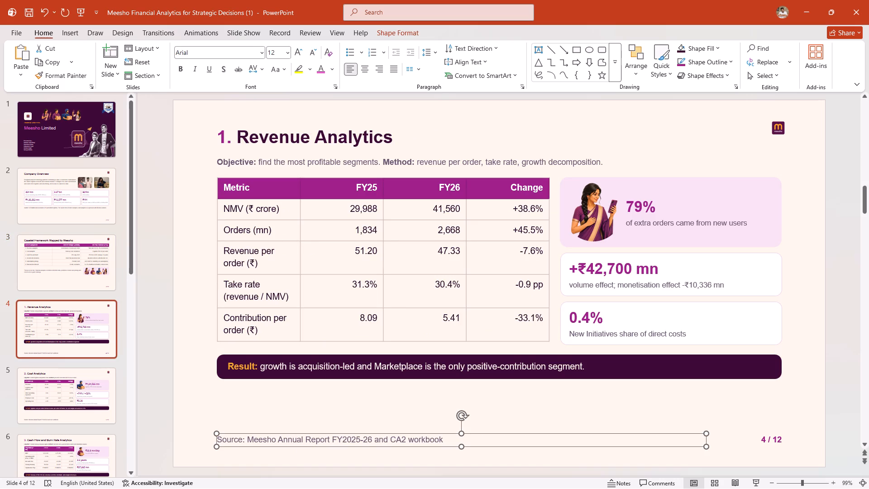
key("Delete")
Delete the "Source: Meesho Annual Report" line from the Cost Analytics slide and the Cash Flow and Burn Rate Analytics slide.
left_click(69, 391)
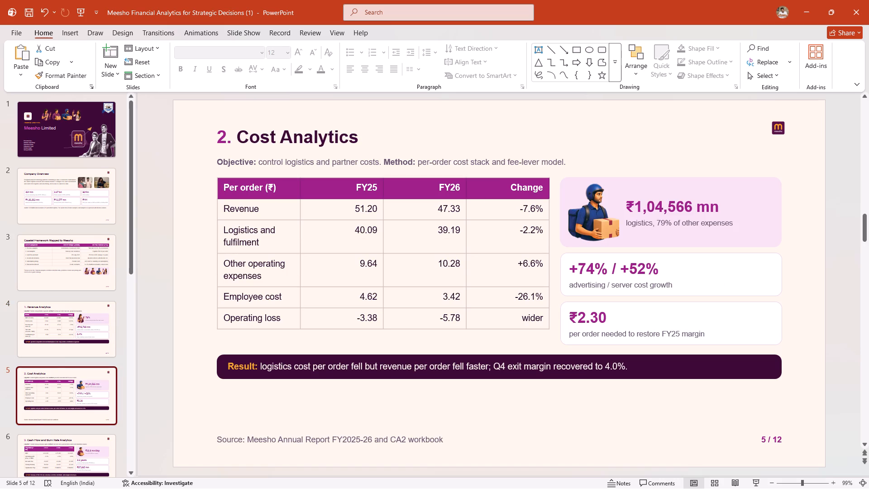
left_click(305, 431)
key("Delete")
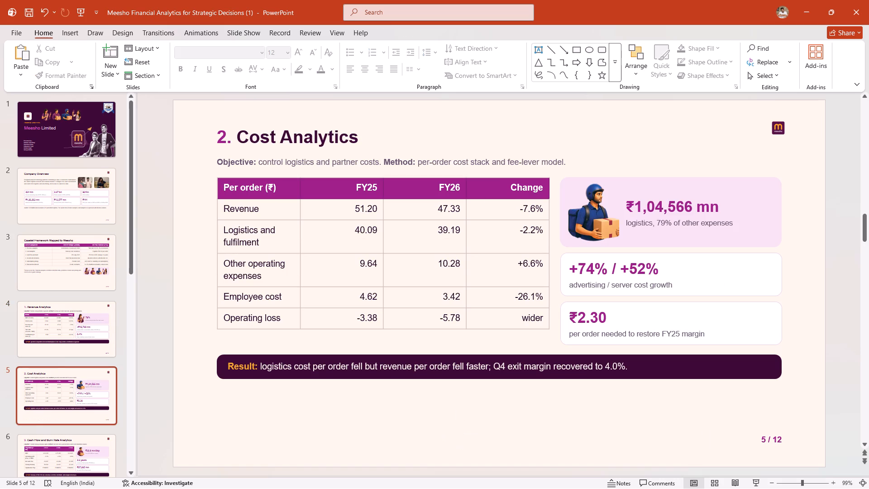
left_click(66, 464)
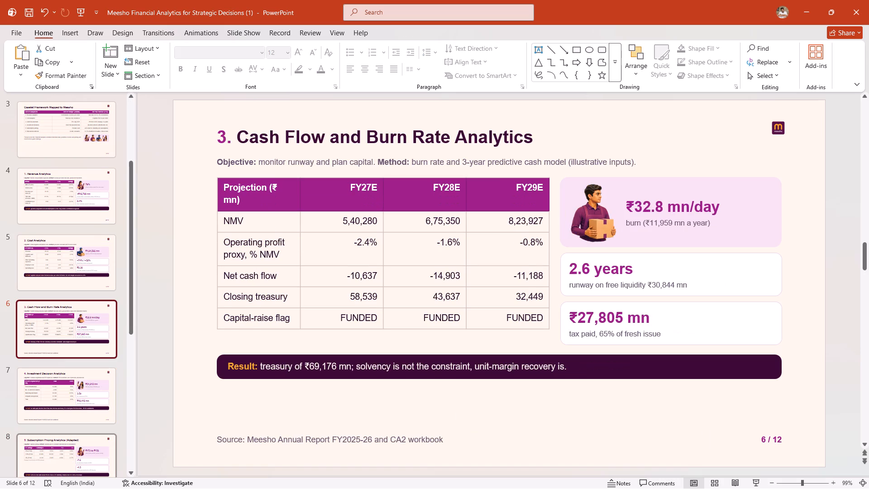
left_click(282, 434)
left_click(301, 432)
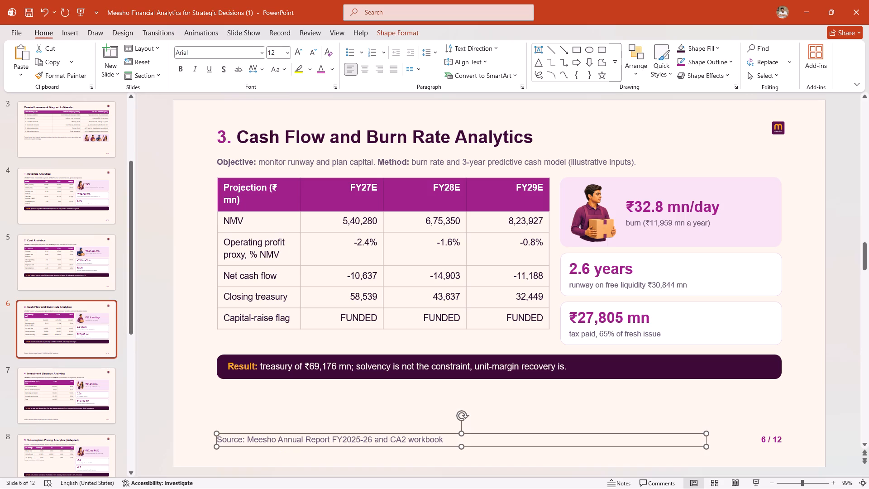
key("Delete")
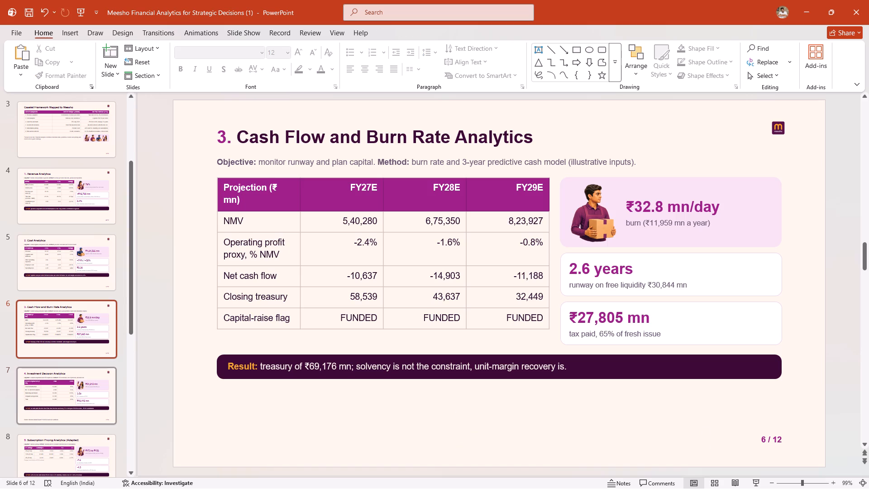
Delete the "Source: Meesho Annual Report" line from the Investment Decision Analytics and Subscription Pricing Analytics slides.
left_click(76, 392)
left_click(292, 433)
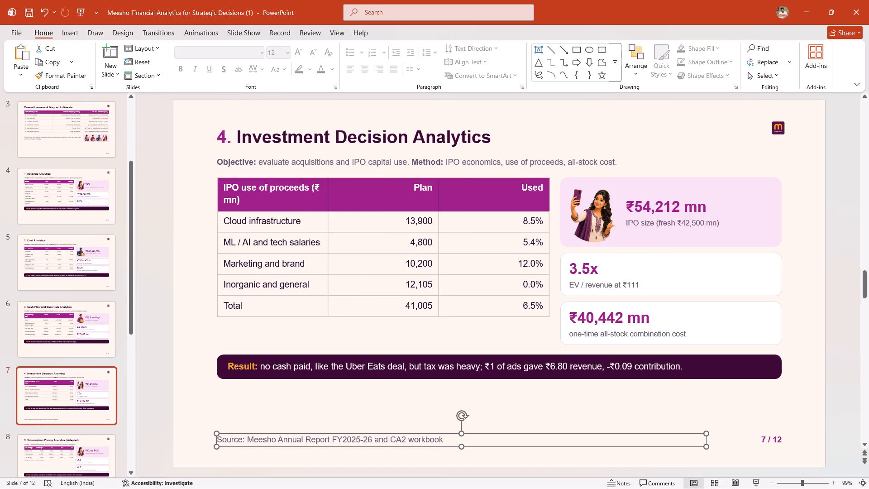
key("Delete")
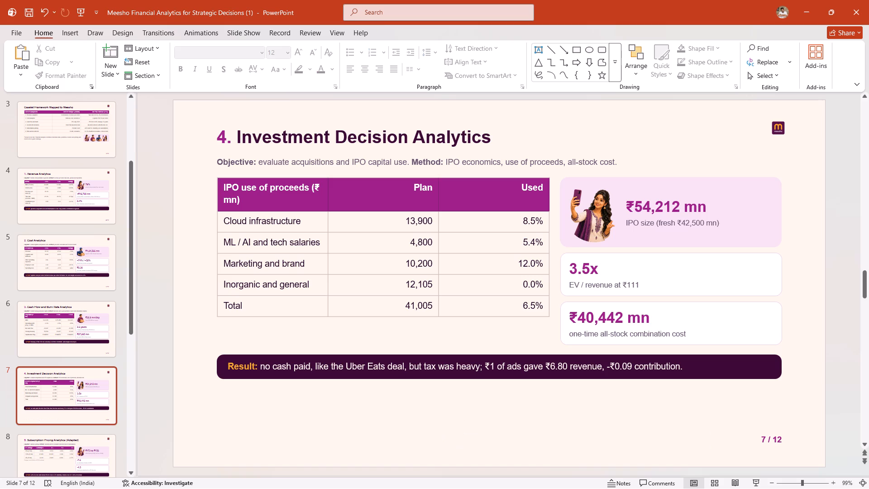
left_click(54, 457)
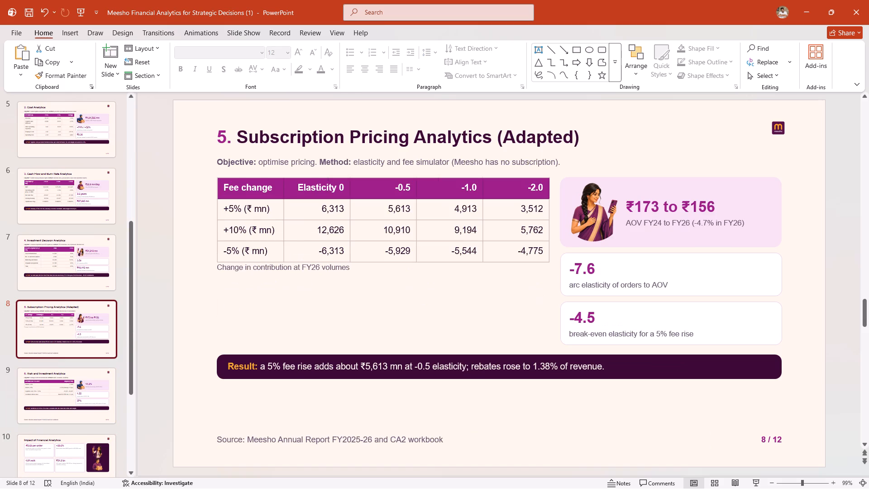
left_click(295, 433)
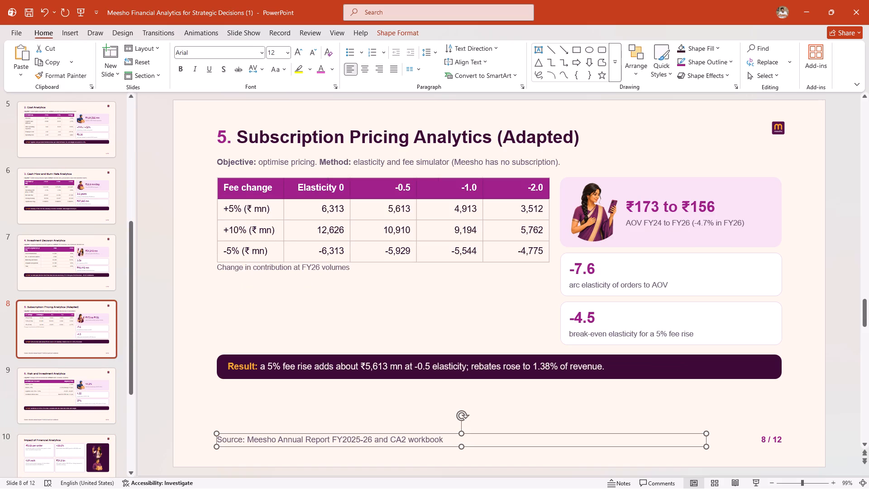
key("Delete")
Delete the "Source: Meesho Annual Report" line from the Risk and Investment Analytics and Impact of Financial Analytics slides.
left_click(64, 383)
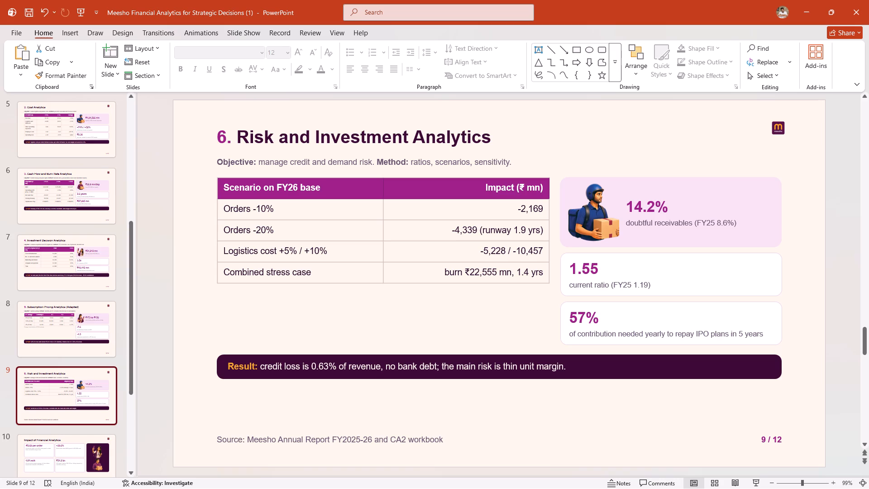
left_click(311, 431)
key("Delete")
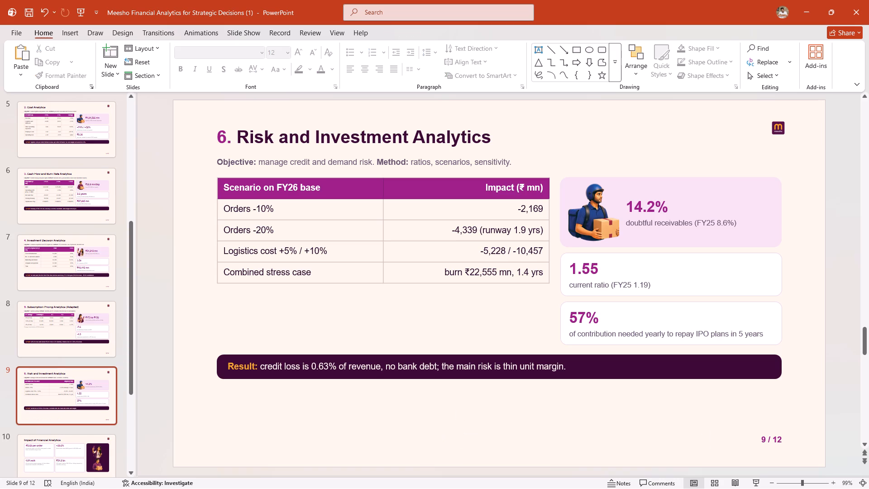
left_click(84, 456)
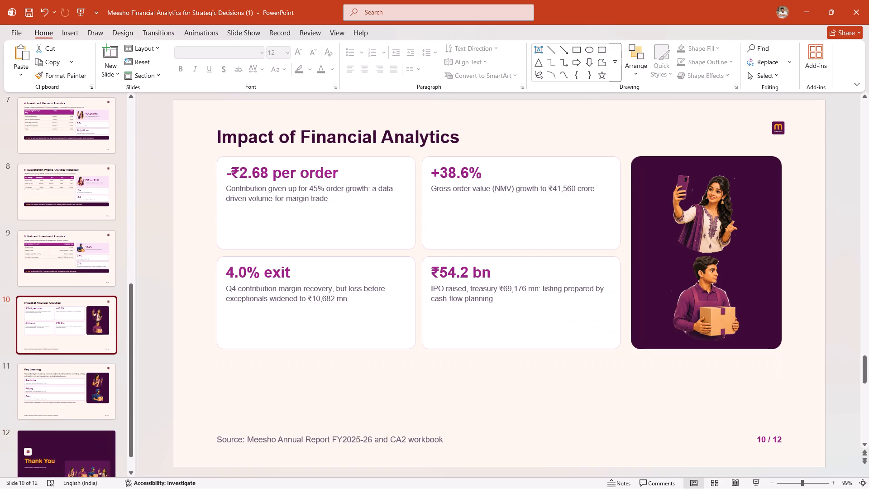
left_click(283, 431)
key("Delete")
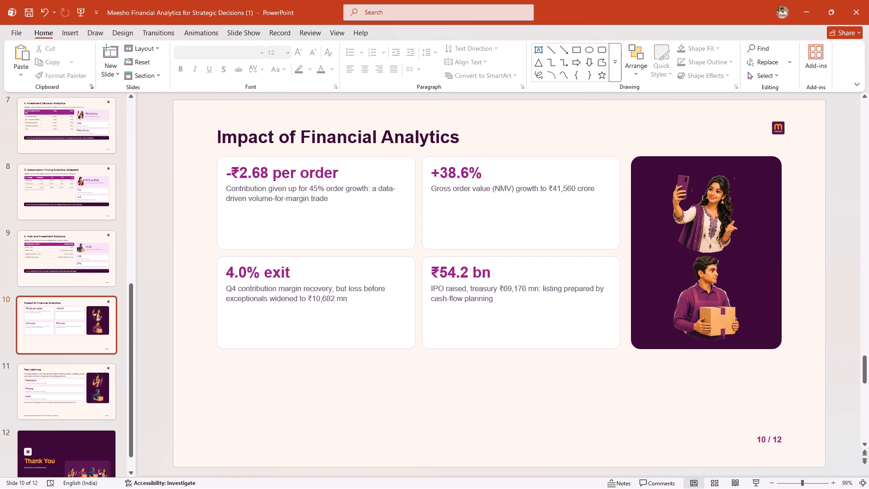
Delete the "Source: Meesho Annual Report" line from the Key Learning slide and check the closing Thank You slide.
left_click(51, 393)
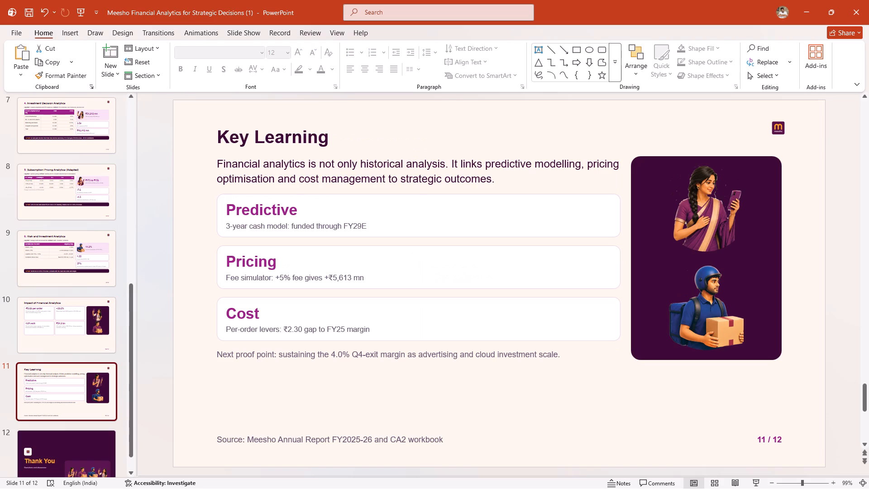
left_click(257, 433)
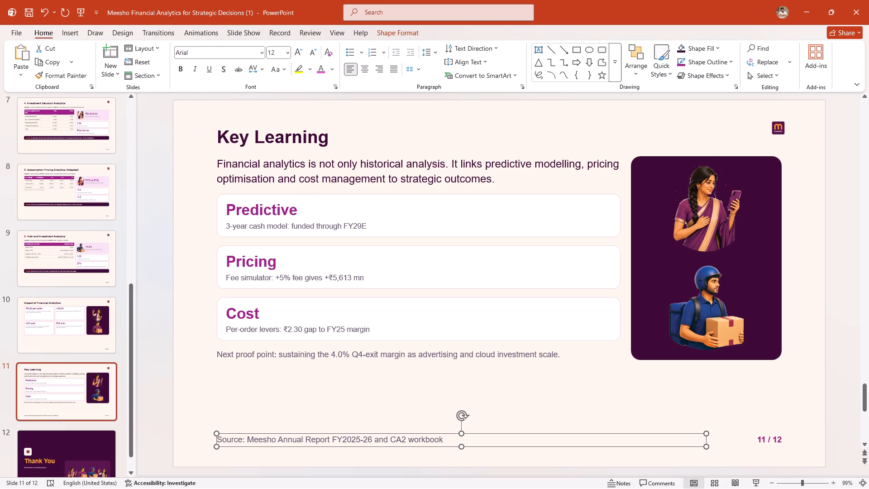
key("Delete")
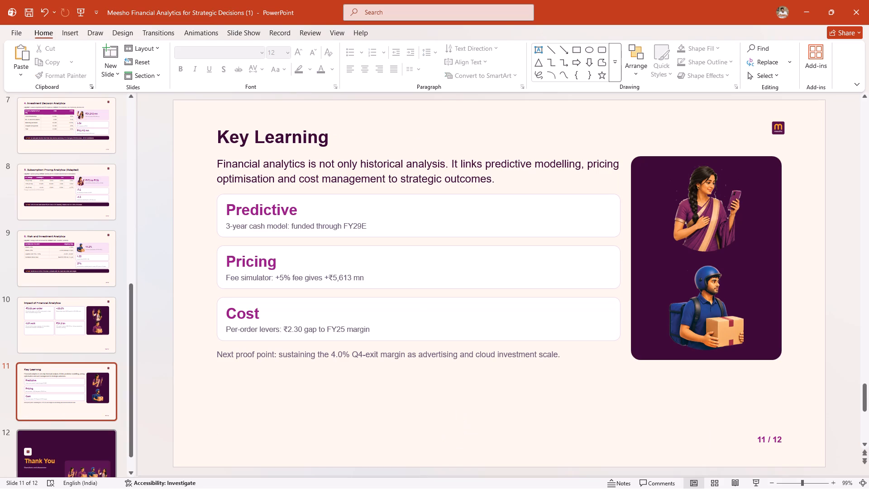
left_click(107, 446)
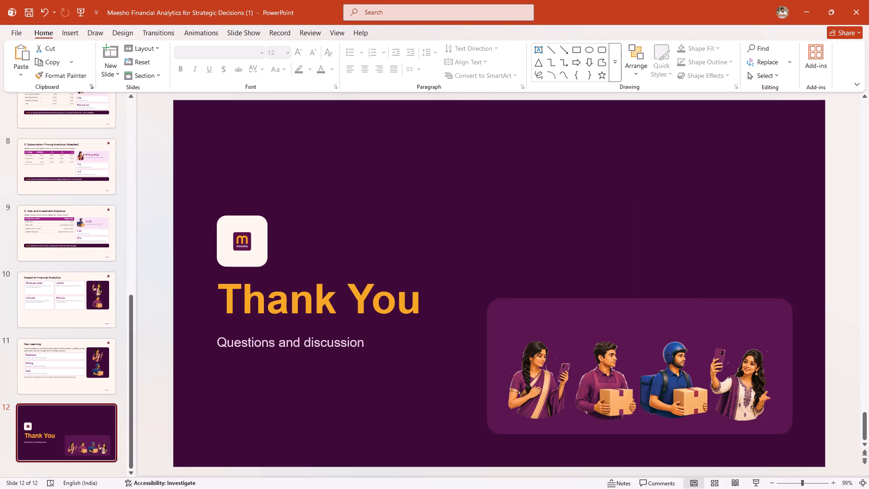
Switch to the Brave browser and look through the Google image results for "meesho" for further pictures.
key("alt+Tab")
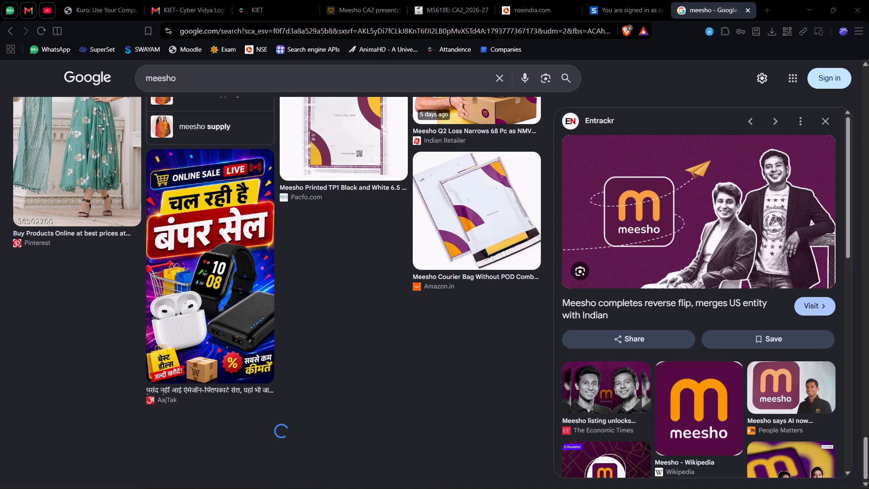
scroll(136, 314, "up", 2)
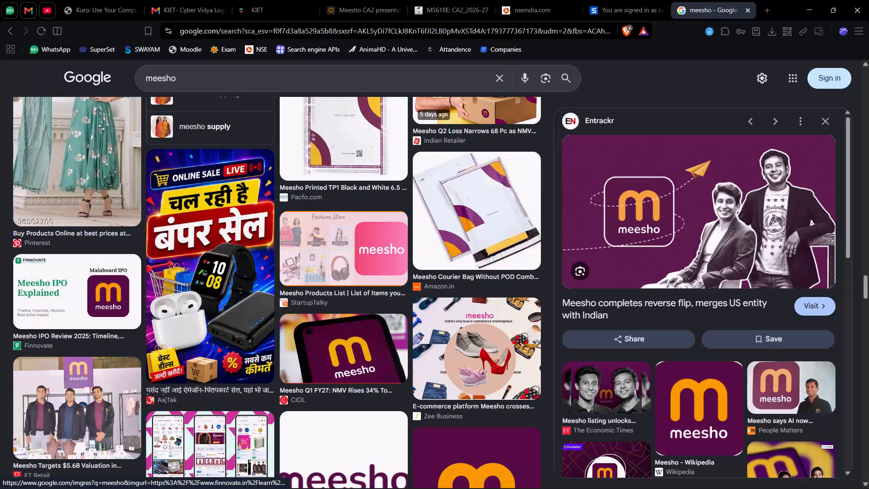
scroll(206, 194, "up", 6)
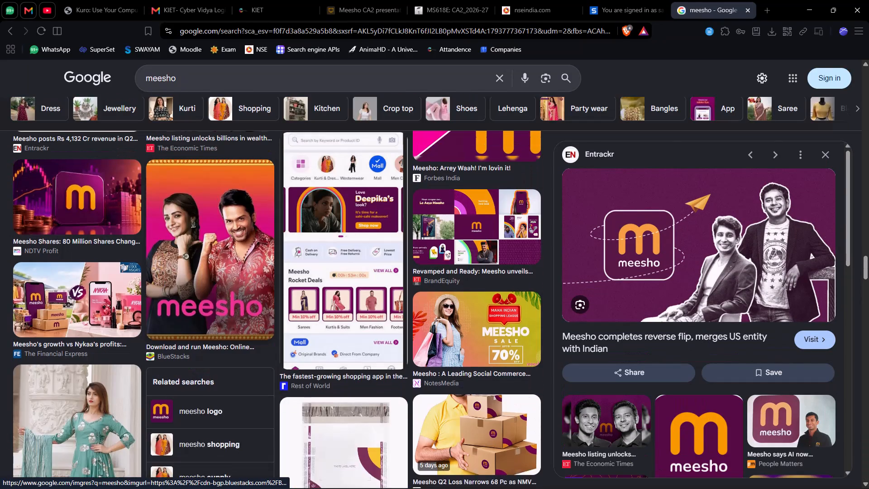
scroll(206, 194, "up", 5)
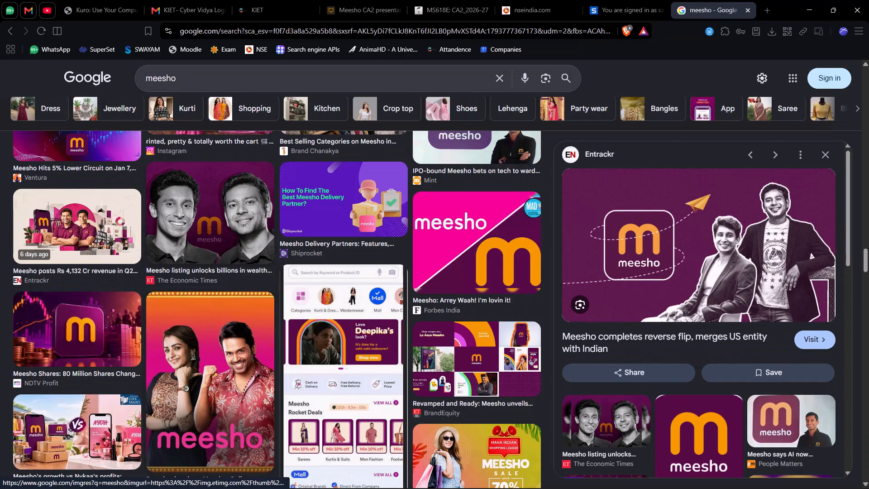
scroll(206, 194, "up", 5)
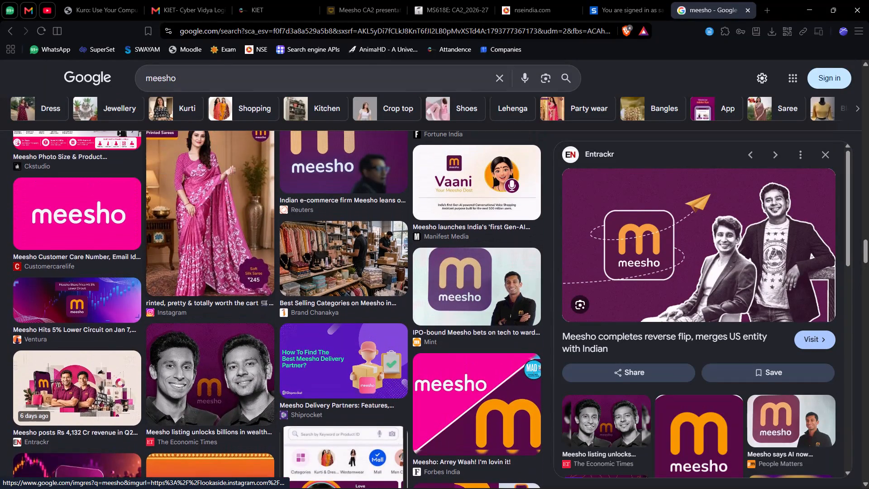
scroll(206, 194, "up", 4)
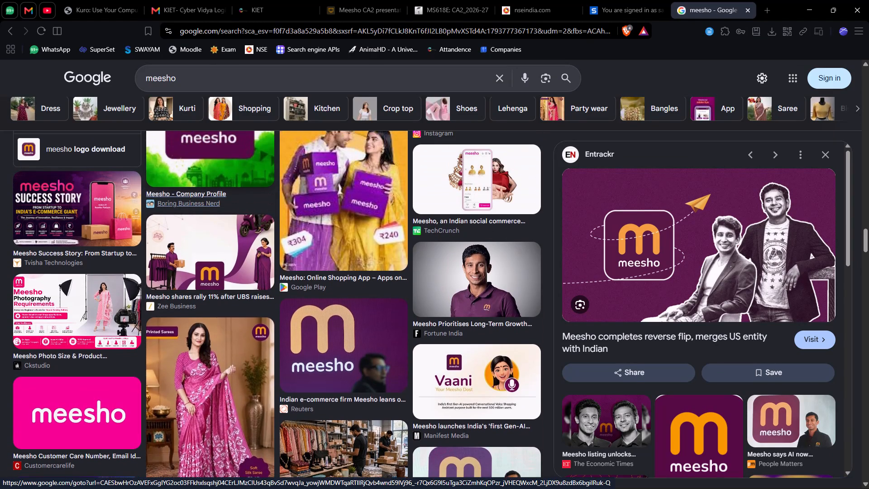
scroll(206, 194, "up", 4)
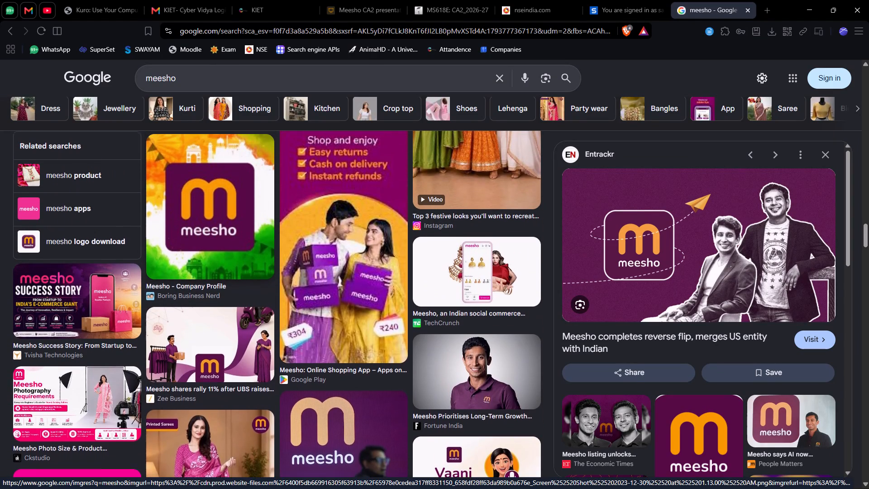
scroll(206, 194, "down", 12)
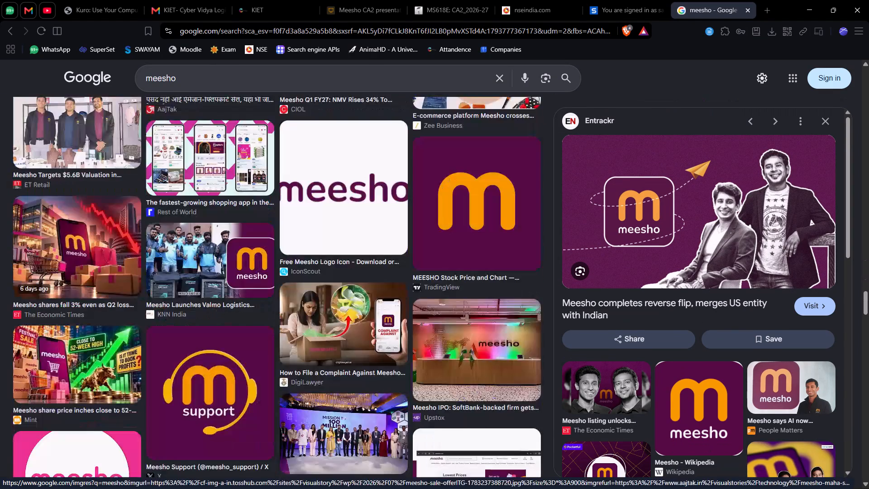
scroll(206, 194, "down", 5)
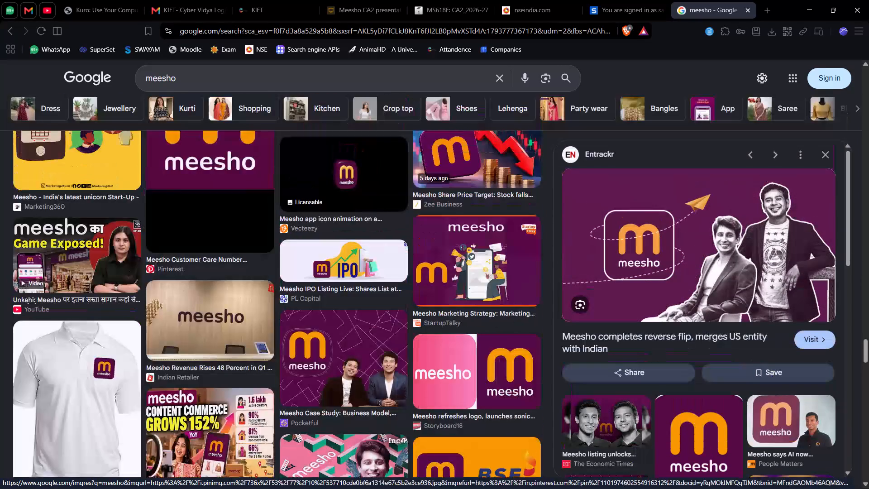
scroll(206, 194, "down", 2)
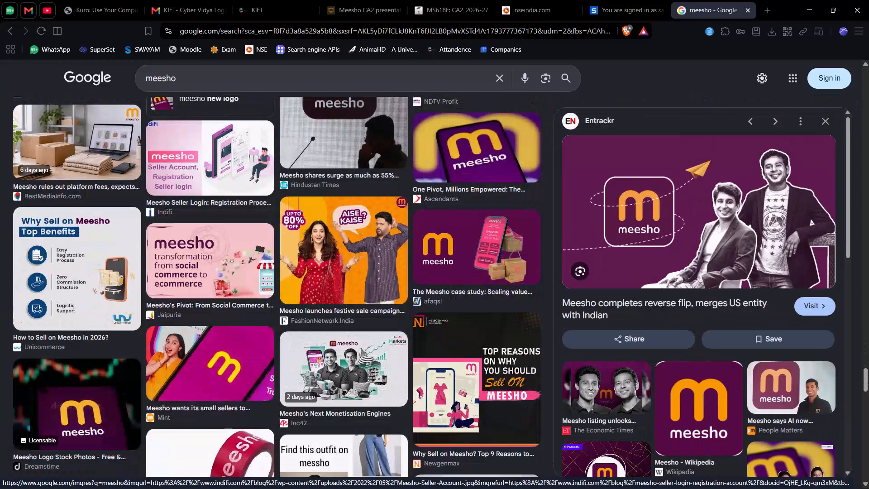
scroll(206, 194, "down", 8)
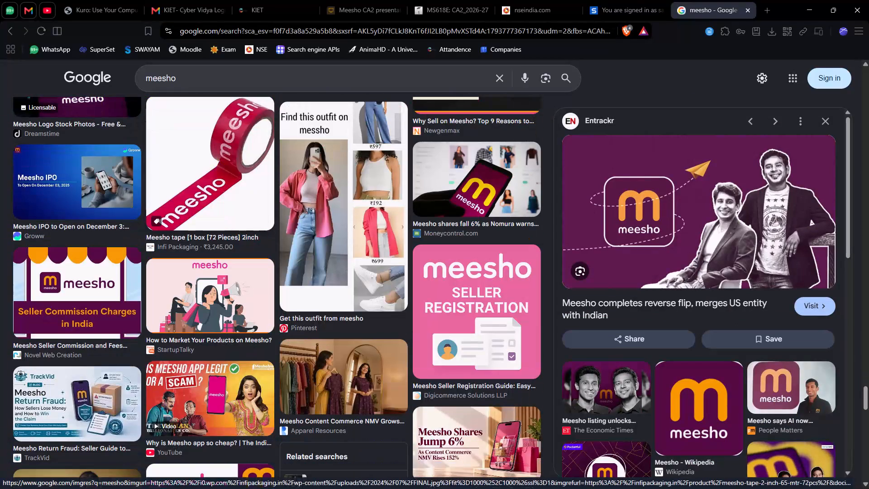
scroll(206, 194, "down", 7)
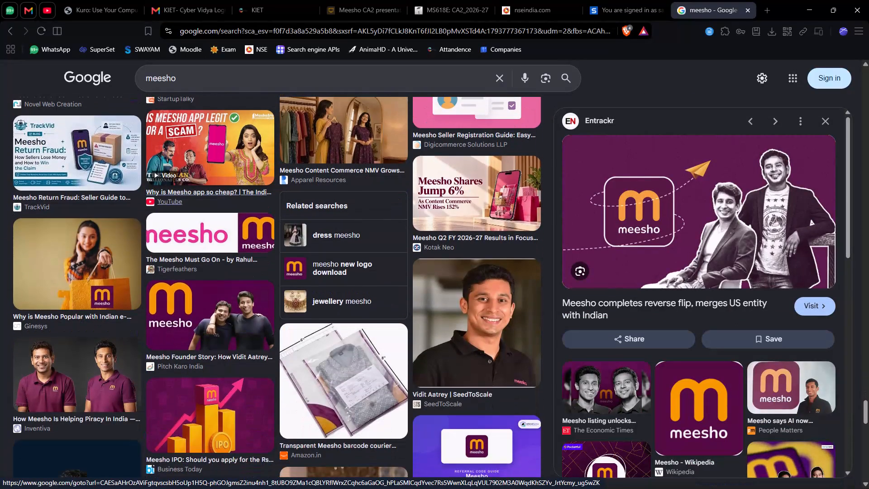
key("ctrl+w")
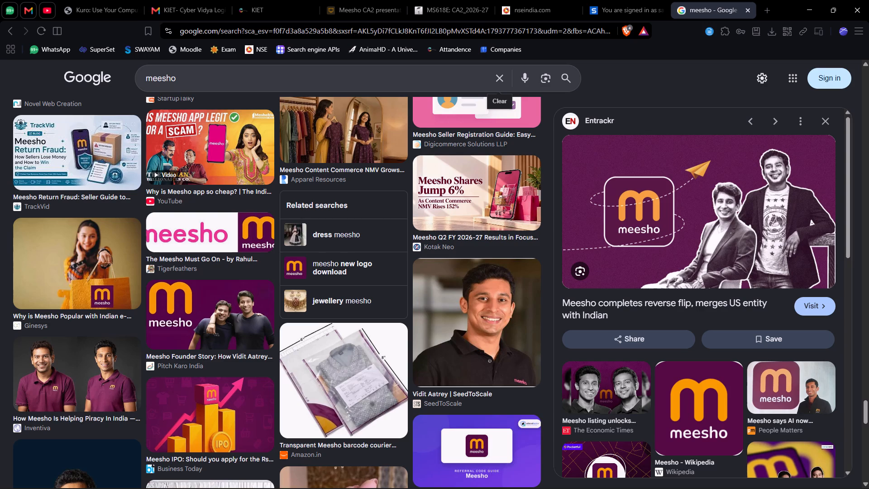
Switch back to PowerPoint, return to the cover slide and save the presentation.
key("alt+Tab")
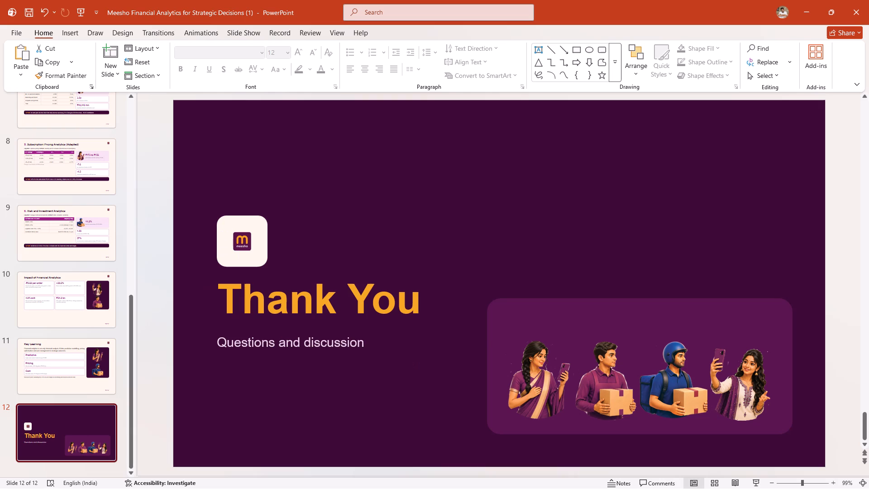
left_click(74, 291)
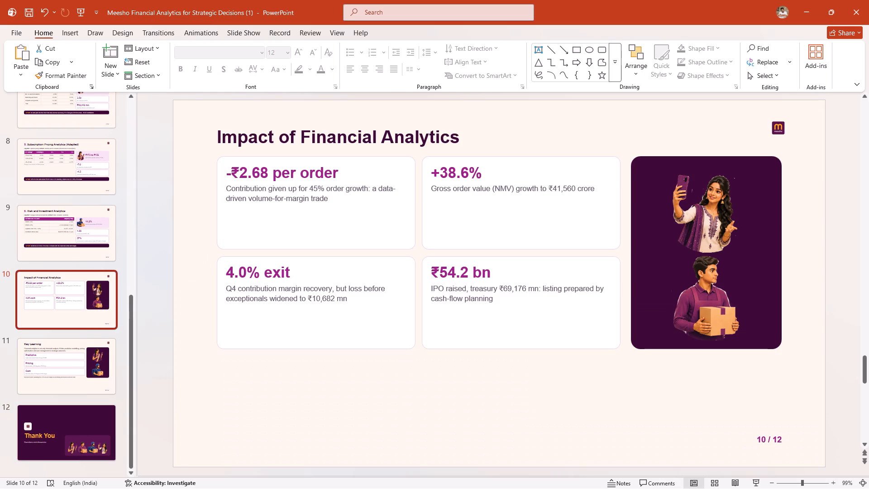
key("Up")
key("Up")
key("Up")
key("Up")
key("Up")
key("Up")
key("Up")
key("Up")
key("Up")
key("Up")
key("Up")
key("Up")
key("Up")
key("Up")
key("Up")
key("Up")
key("Up")
key("Up")
key("Up")
key("Up")
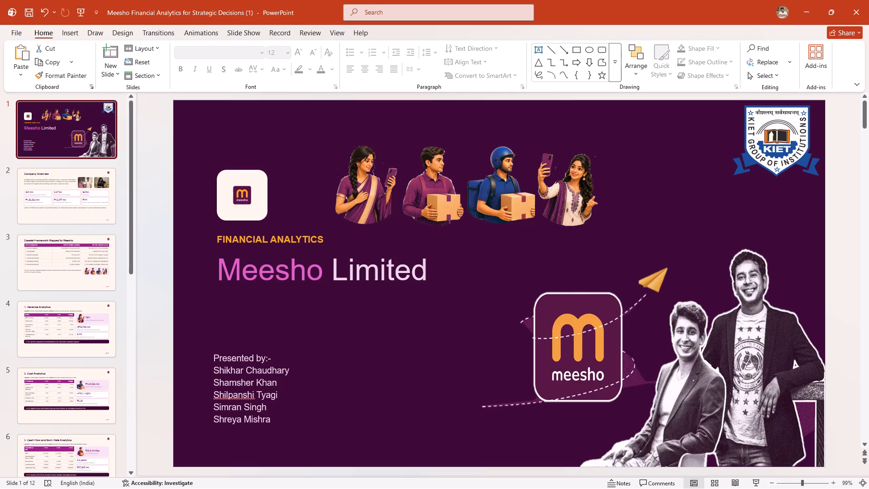
key("ctrl+s")
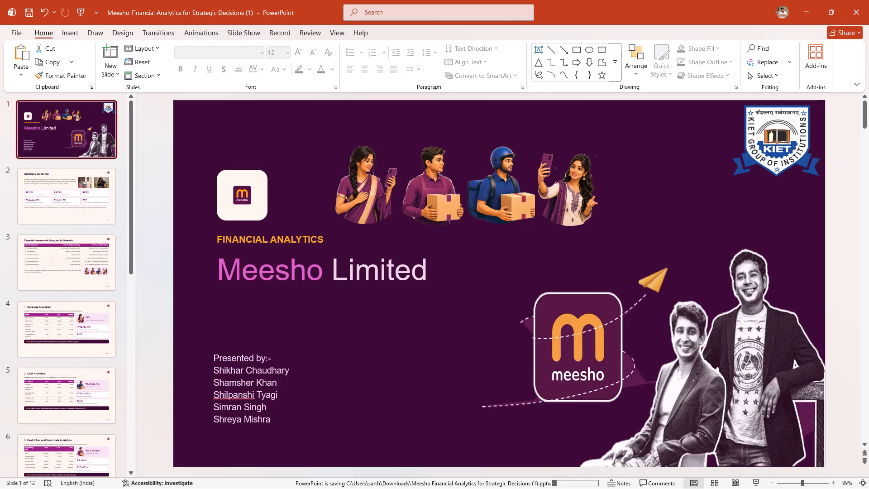
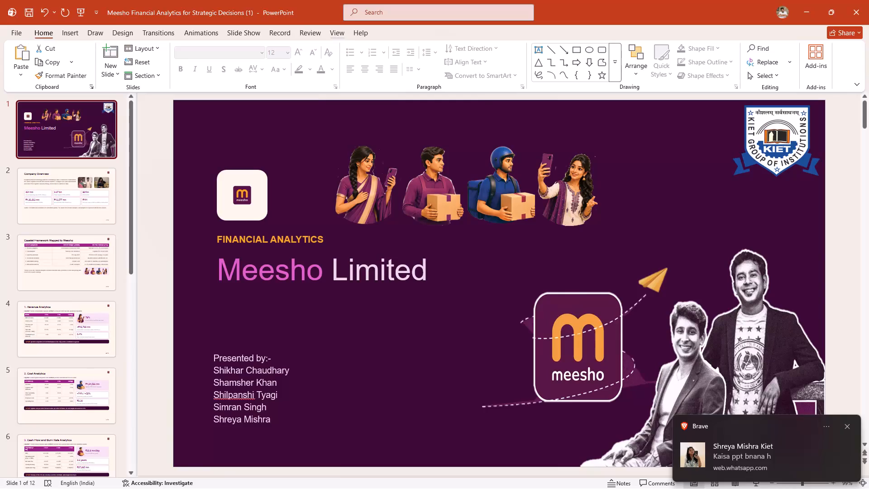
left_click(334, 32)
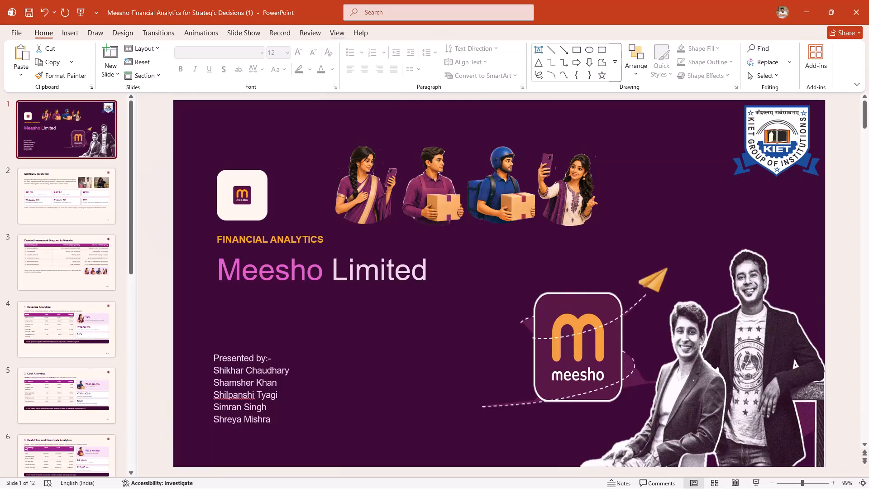
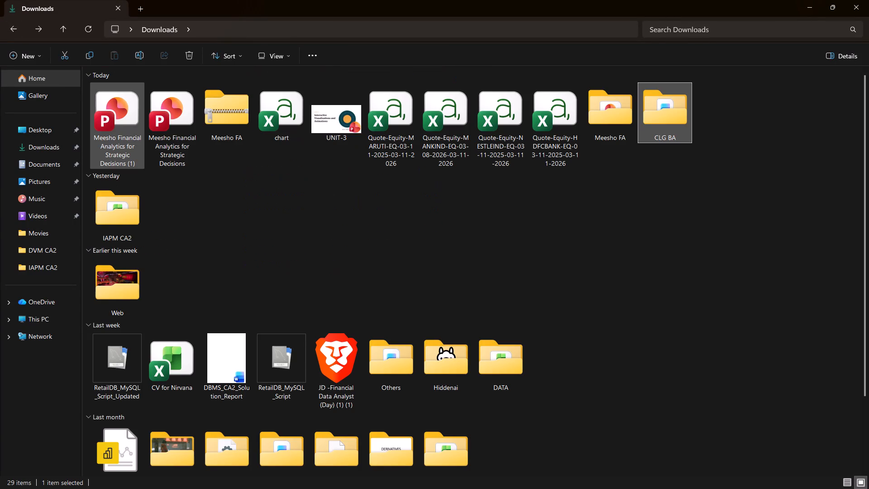
Rename the "Meesho Financial Analytics for Strategic Decisions (1)" presentation in Downloads as "Meesho".
left_click(119, 155)
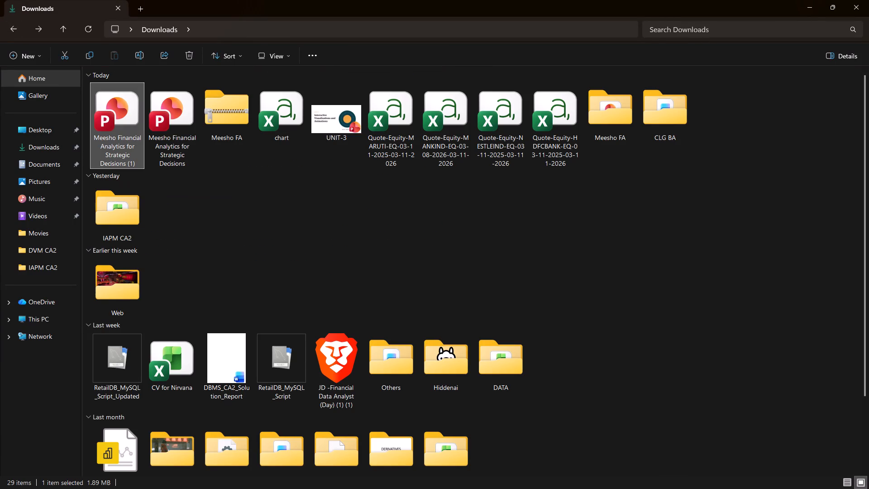
left_click(135, 162)
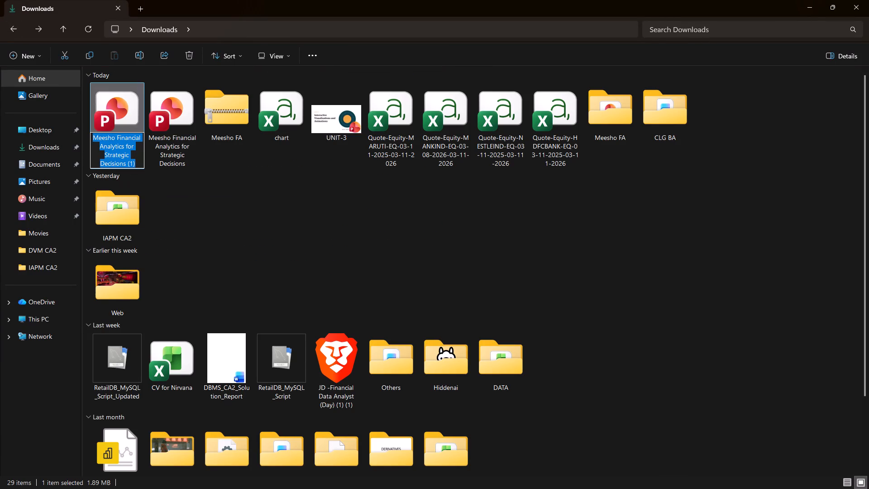
left_click(137, 163)
left_click_drag(137, 163, 112, 148)
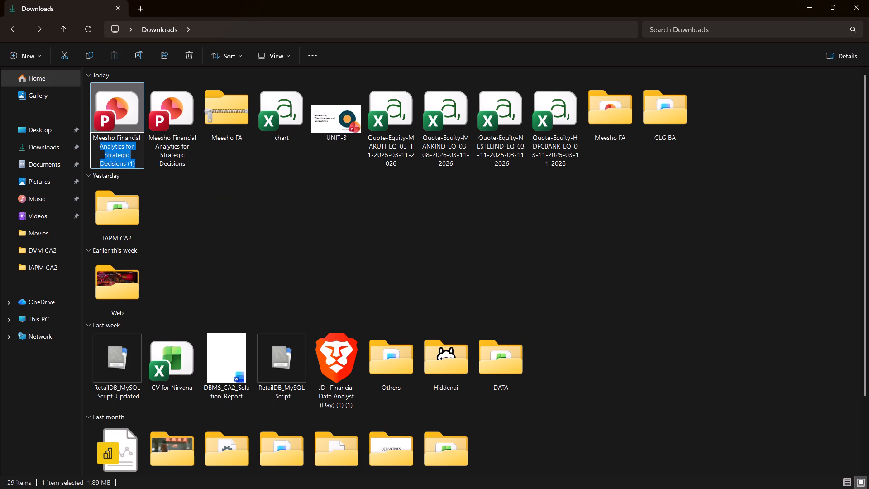
left_click_drag(112, 148, 121, 139)
key("BackSpace")
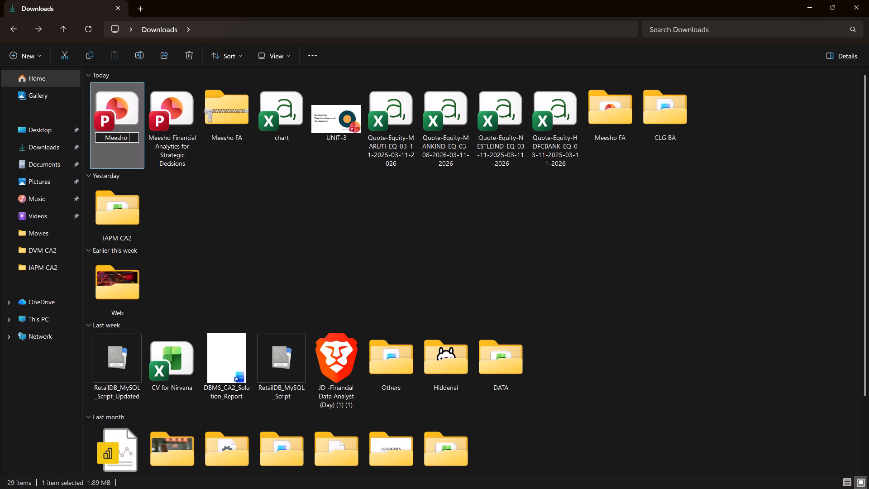
key("BackSpace")
key("Return")
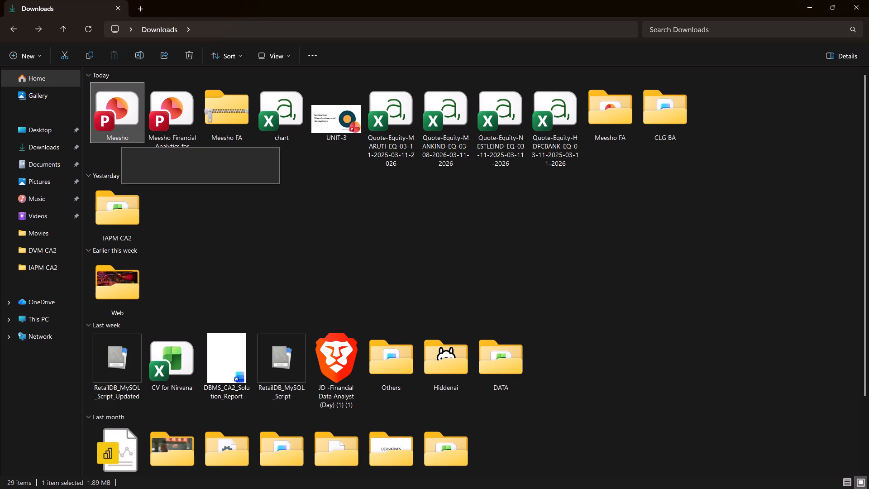
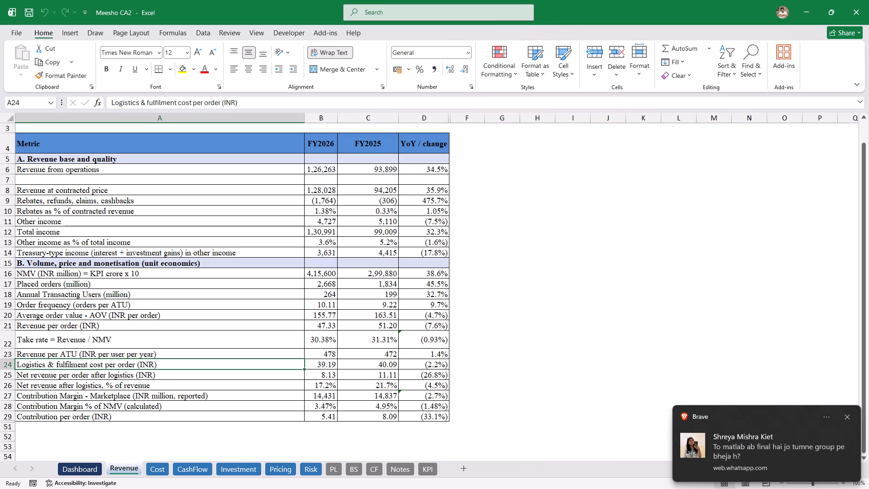
Close the Meesho CA2 workbook and switch to the Meesho FA folder in File Explorer.
left_click(858, 21)
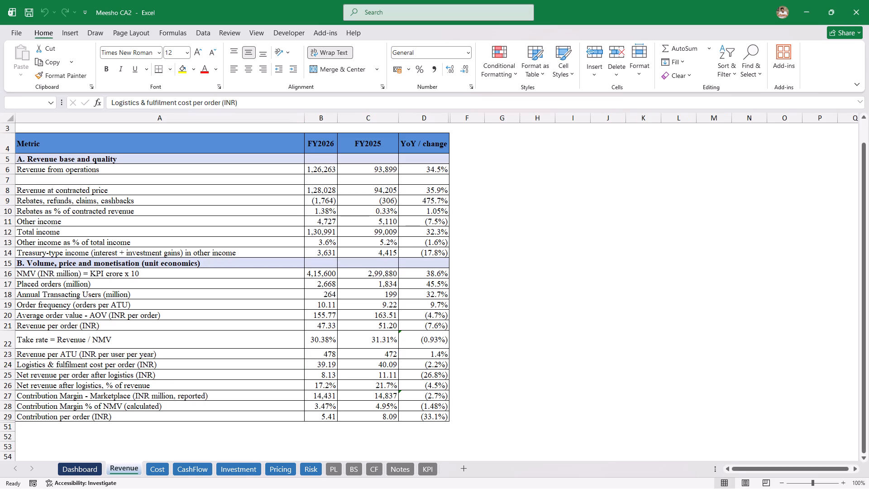
key("alt+Tab")
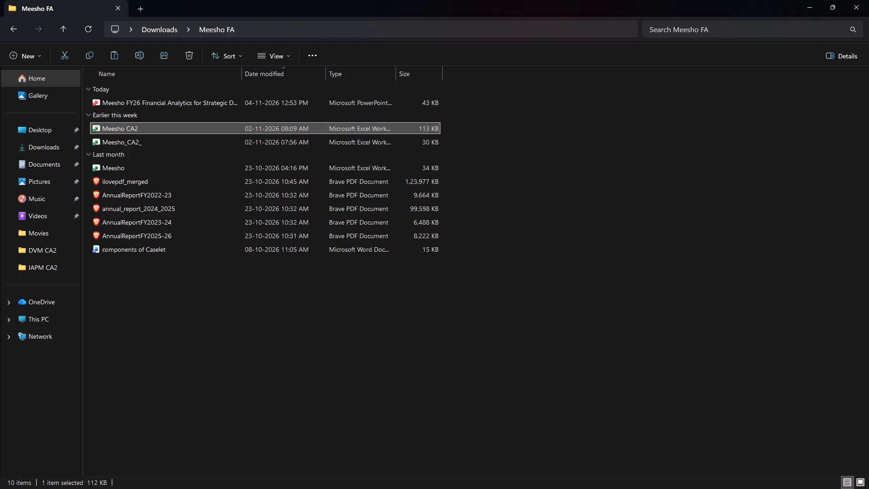
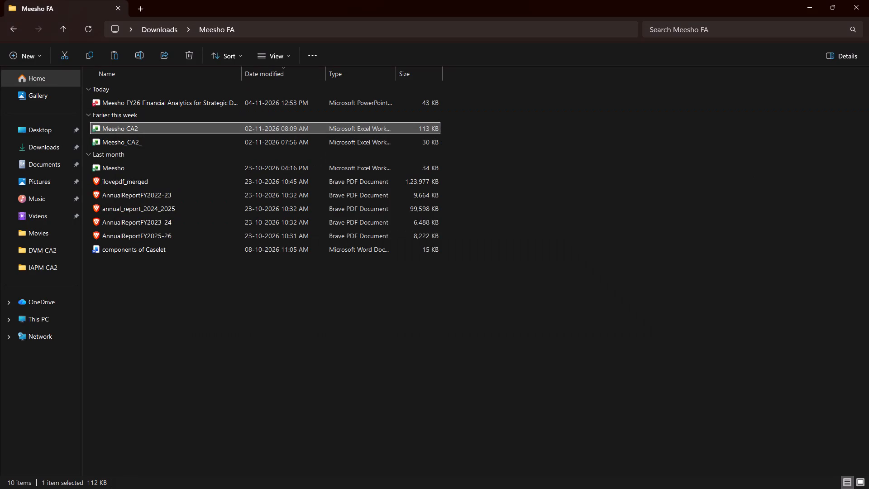
Return to the Downloads folder, open the Meesho presentation in PowerPoint and enable editing.
left_click(14, 28)
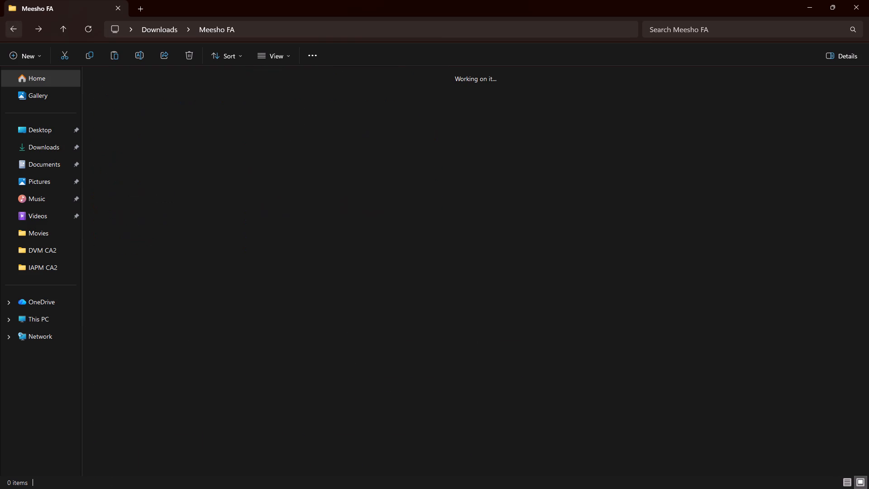
double_click(134, 110)
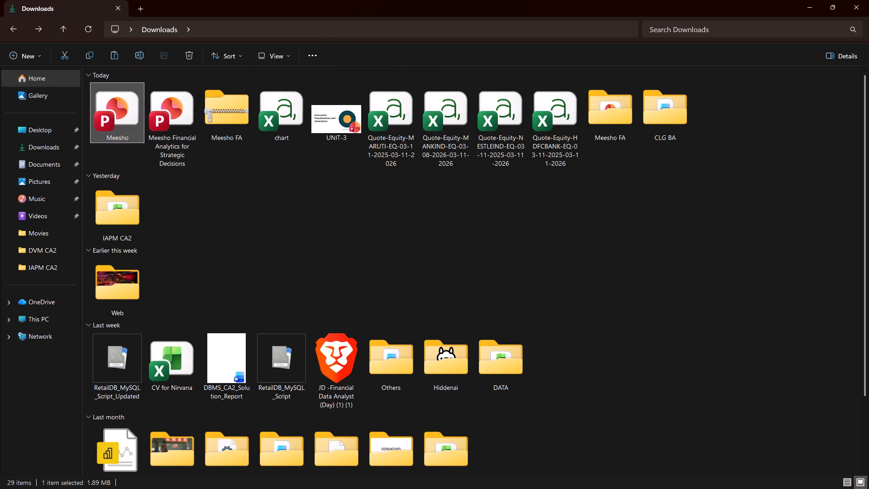
key("alt+Tab")
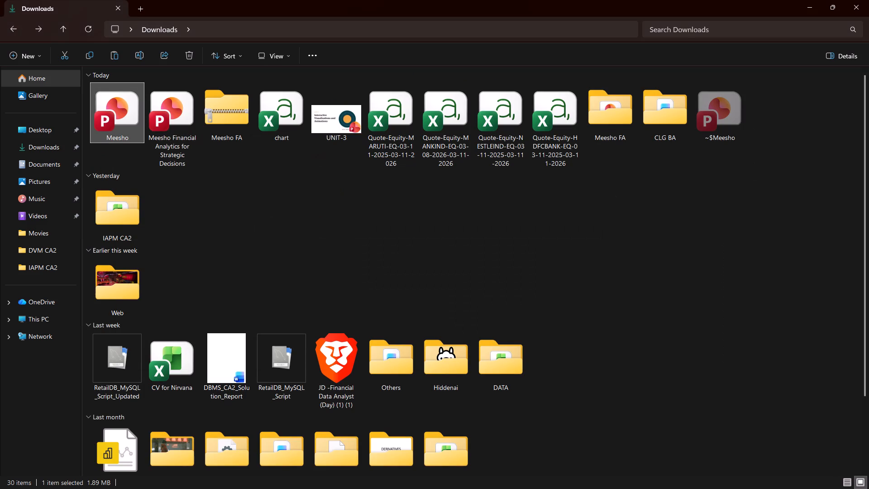
key("alt+Tab")
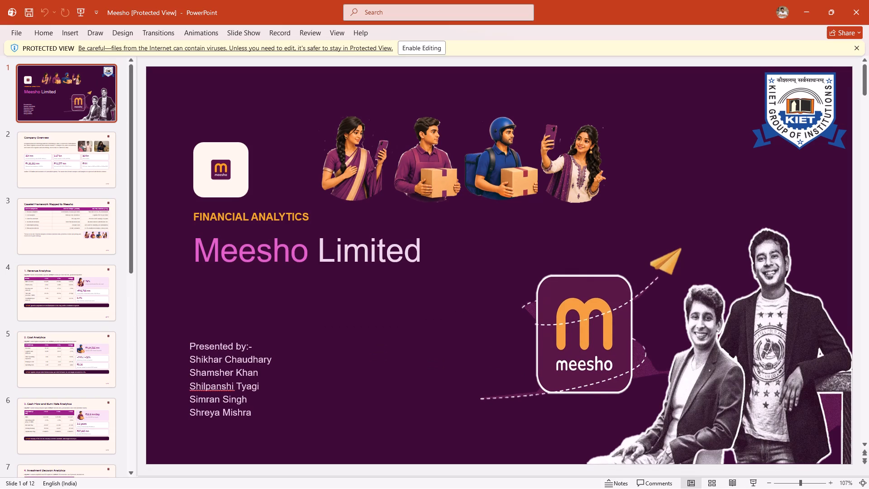
left_click(420, 43)
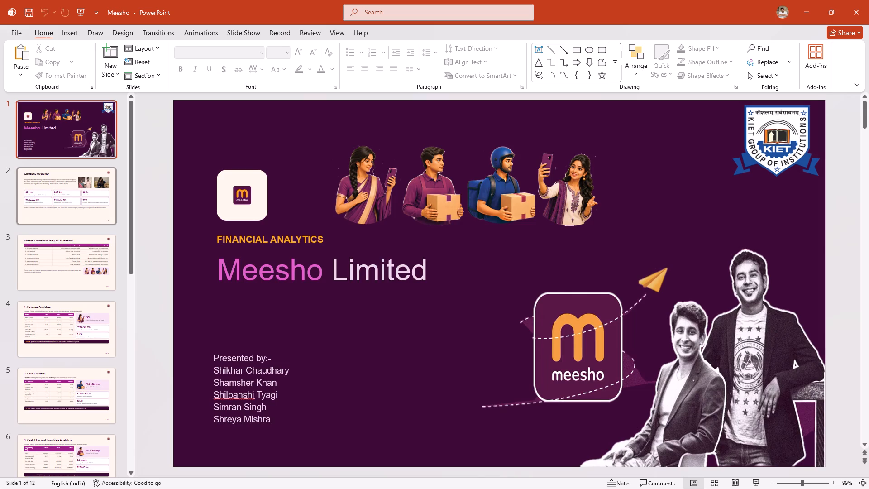
Delete the auditor and caselet note beneath the metric cards on slide 2, Company Overview.
left_click(95, 196)
left_click(95, 196)
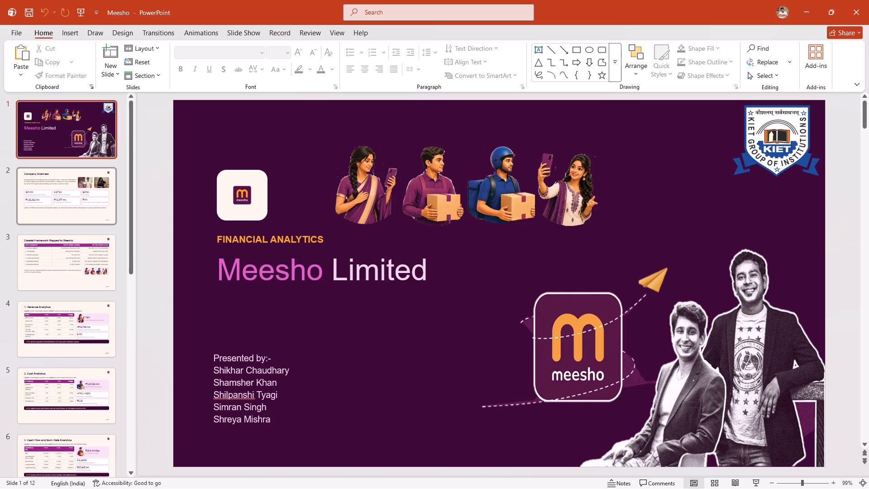
left_click(97, 189)
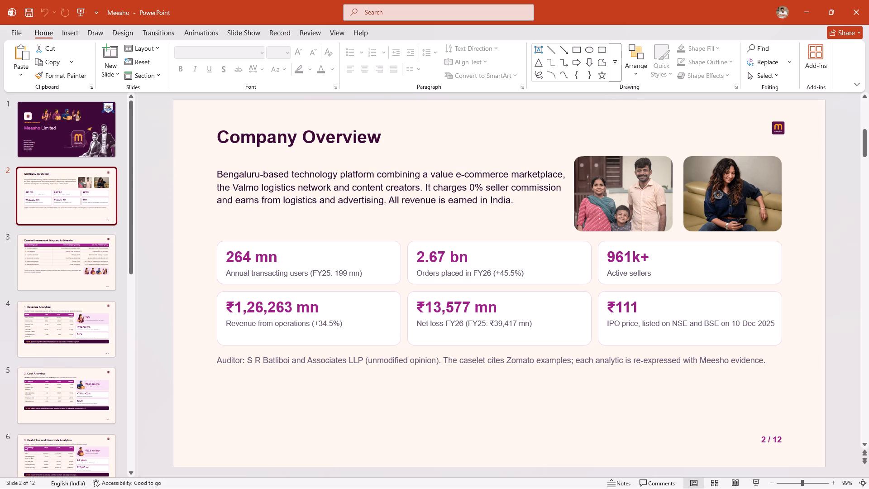
left_click(500, 360)
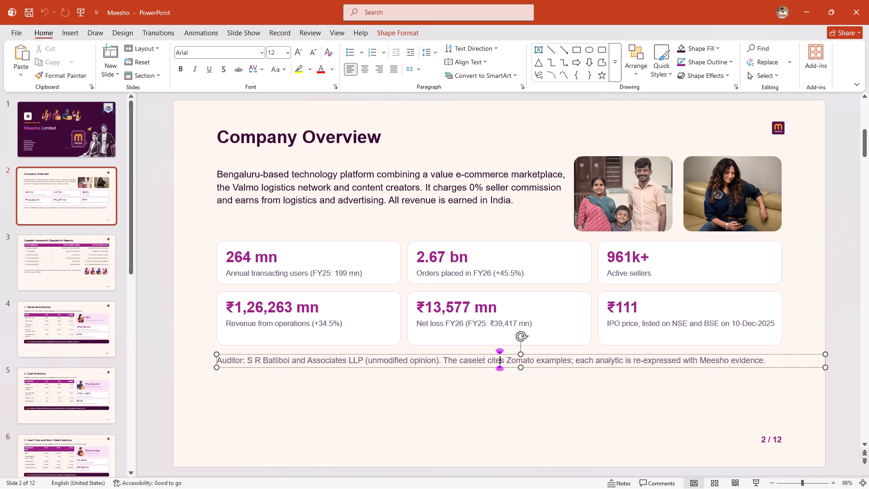
left_click(487, 355)
key("Delete")
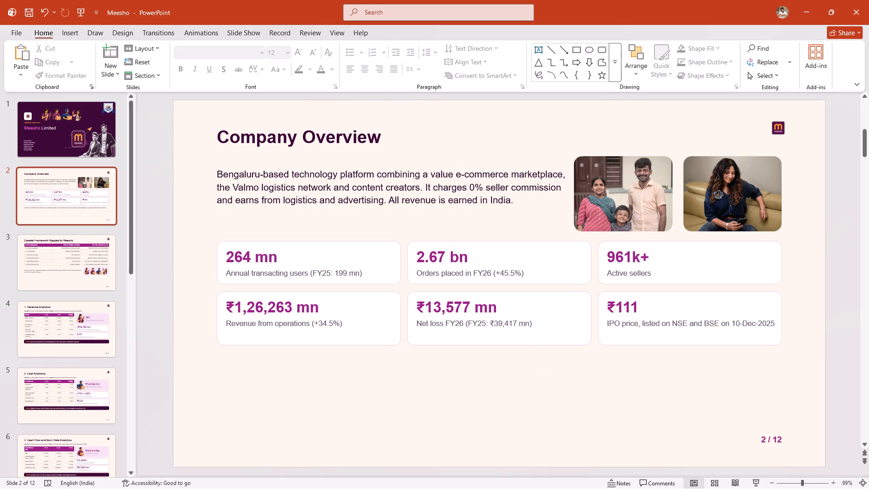
Go to slide 3 and place the cursor in the "Theory in one line" note below the caselet table.
left_click(99, 271)
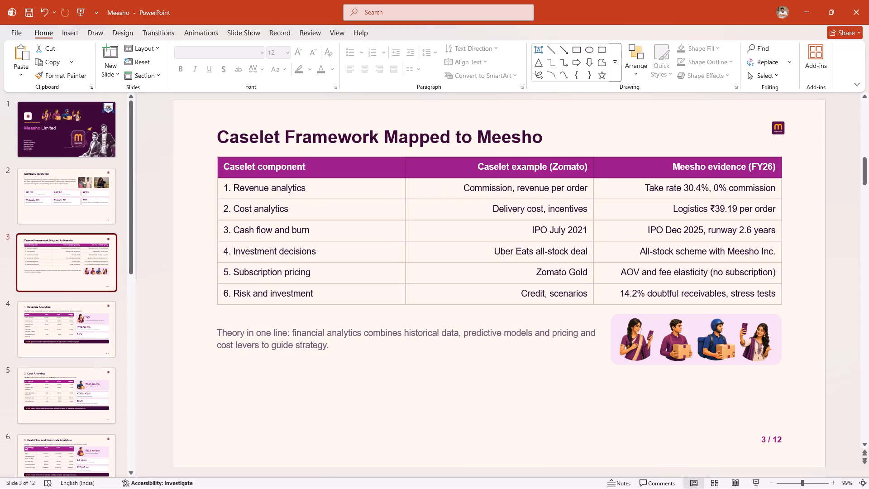
left_click(305, 336)
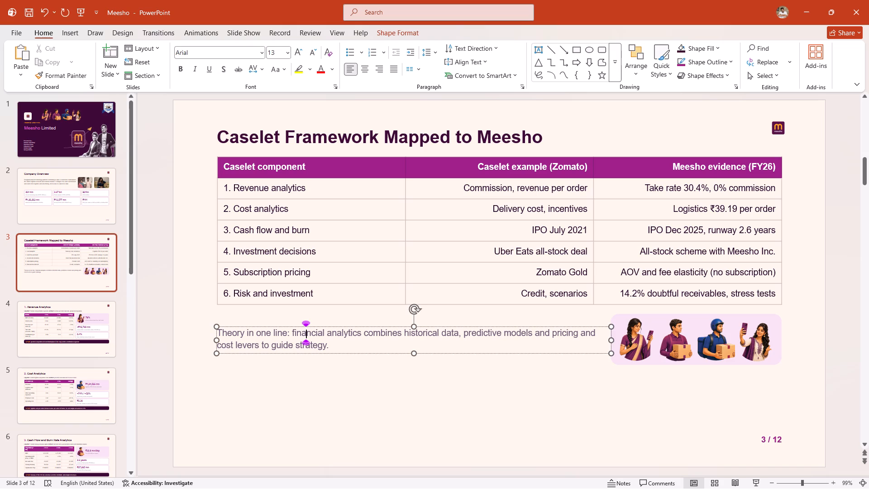
Switch to the Brave browser window that has the NSE website open.
key("alt+Tab")
key("alt+Tab")
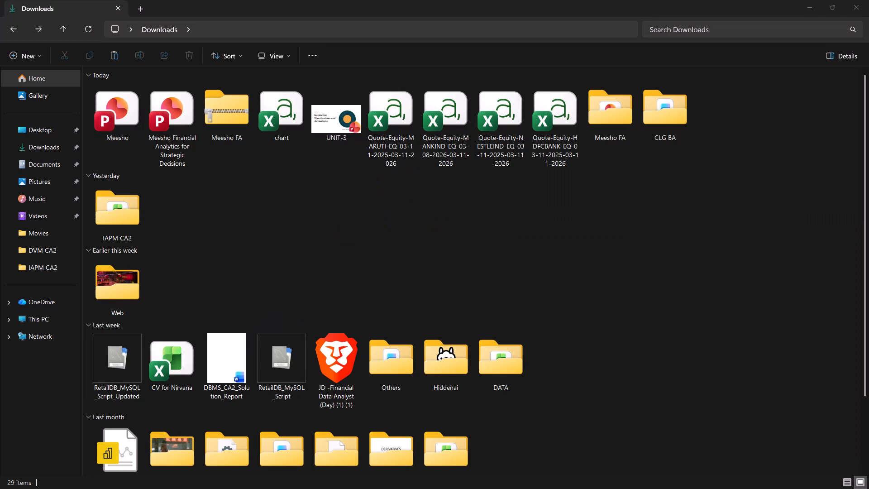
key("alt+Tab")
key("alt+Tab")
key("alt+Tab")
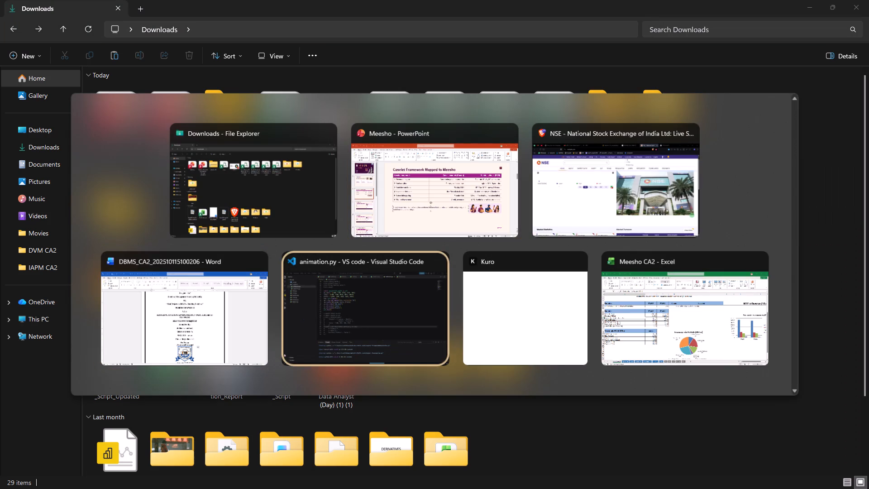
key("alt+Tab")
key("alt+Tab")
key("alt+Tab")
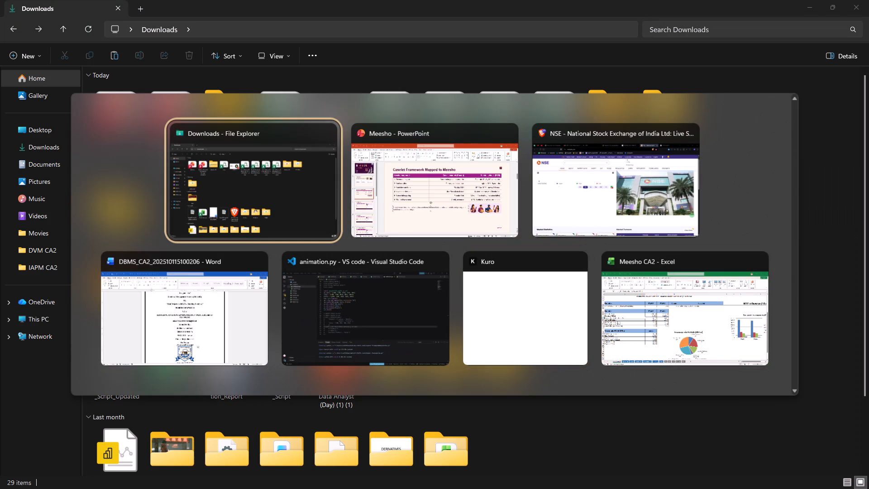
key("alt+Tab")
key("alt+Tab")
key("alt+Tab")
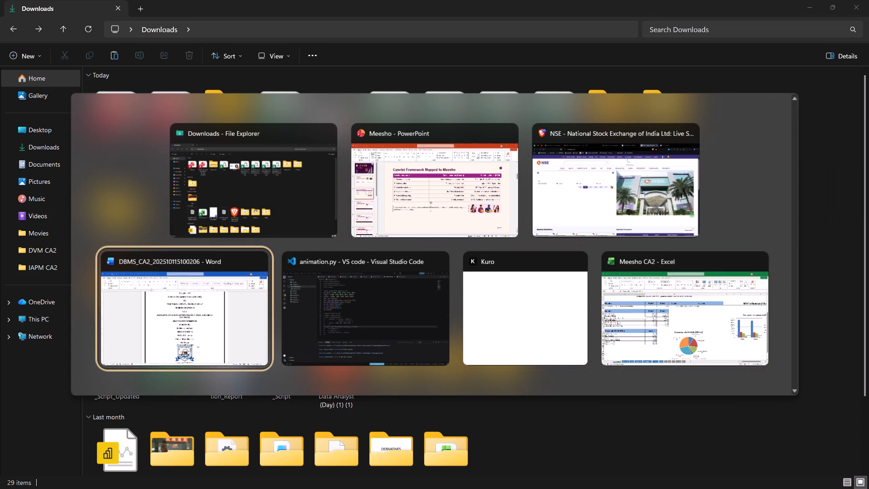
key("alt+Tab")
key("alt+Tab")
key("alt+Tab")
key("alt+Tab")
key("alt+Tab")
key("alt+Tab")
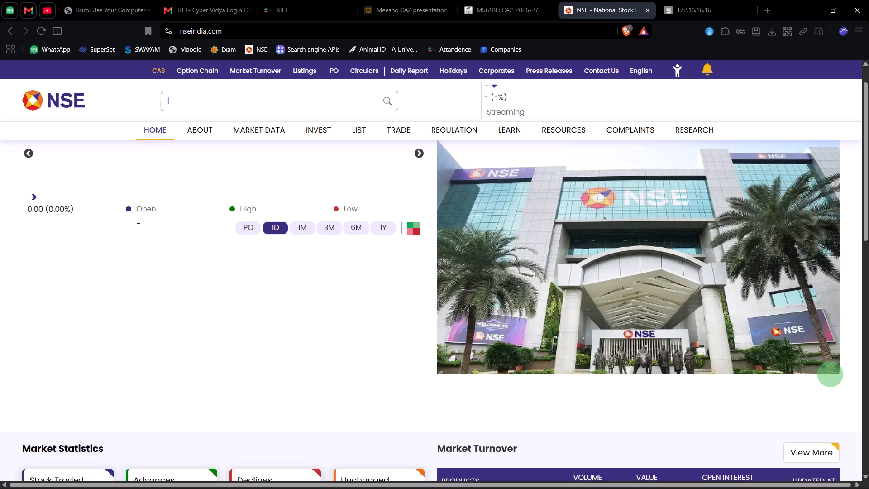
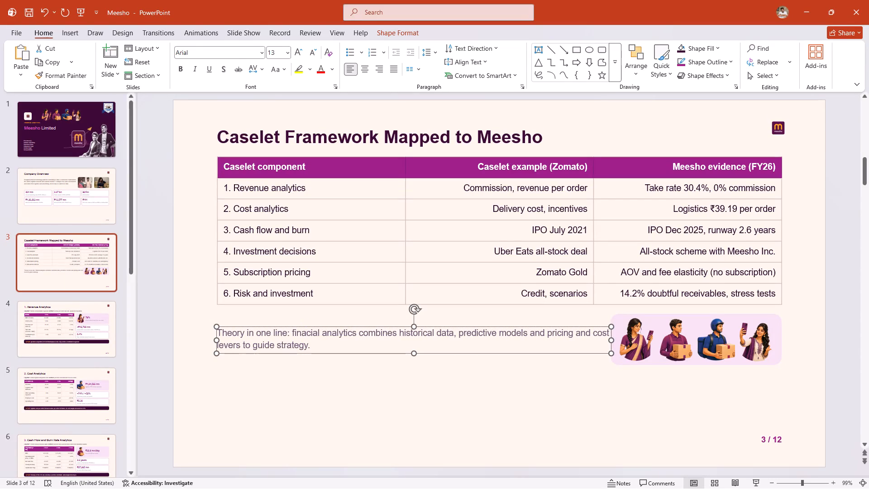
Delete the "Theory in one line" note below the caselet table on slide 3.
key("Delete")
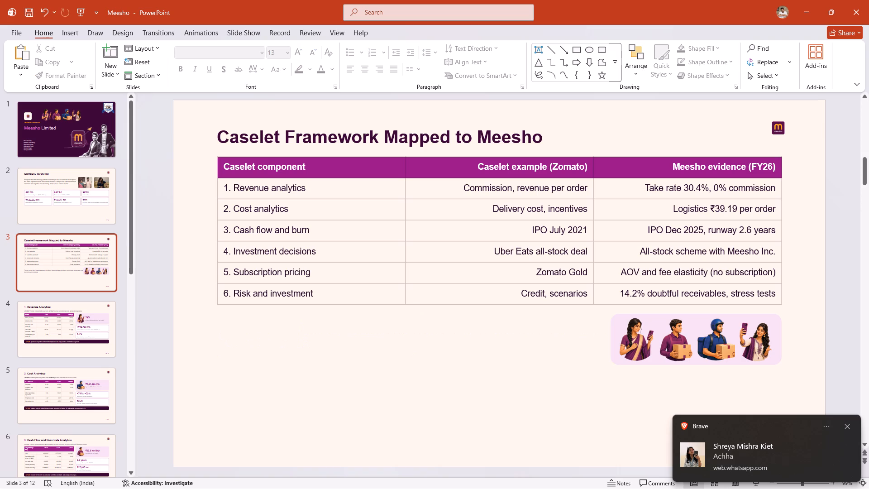
Delete the whole slide 3, Caselet Framework Mapped to Meesho, from the presentation.
left_click(61, 257)
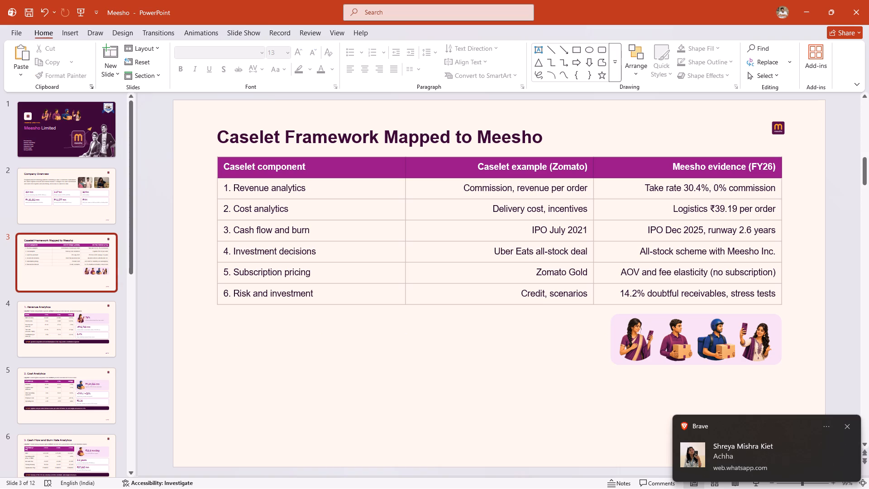
key("Delete")
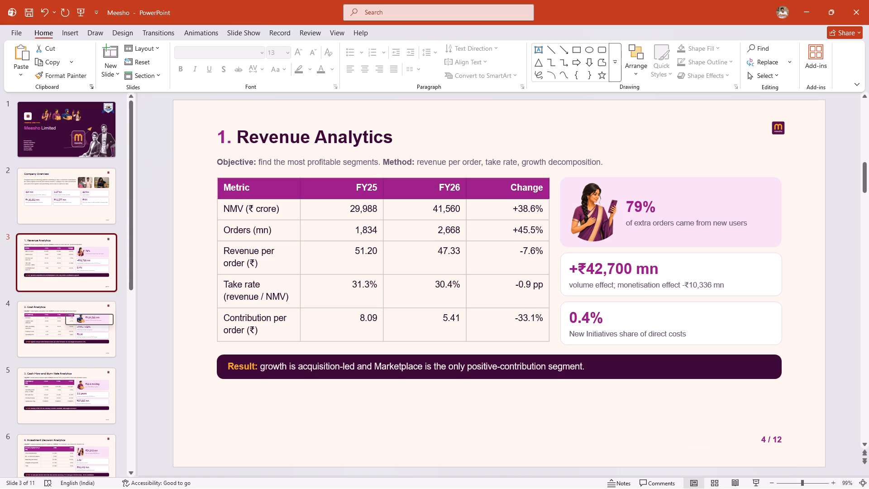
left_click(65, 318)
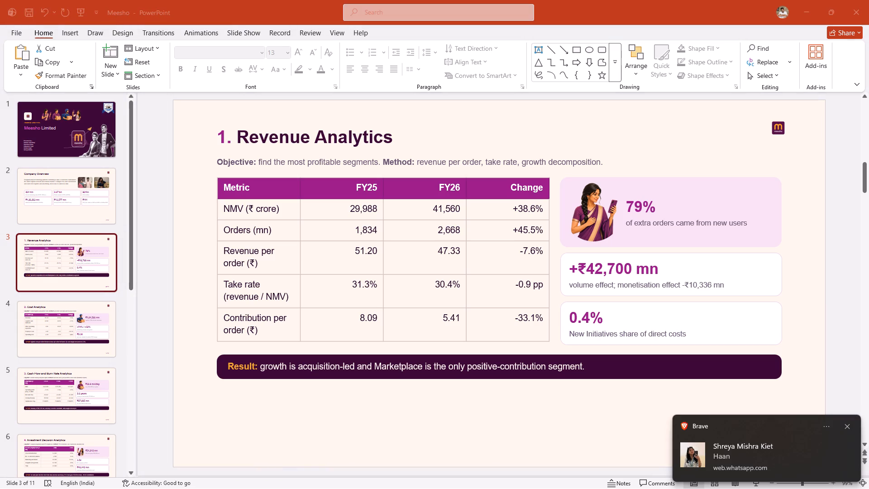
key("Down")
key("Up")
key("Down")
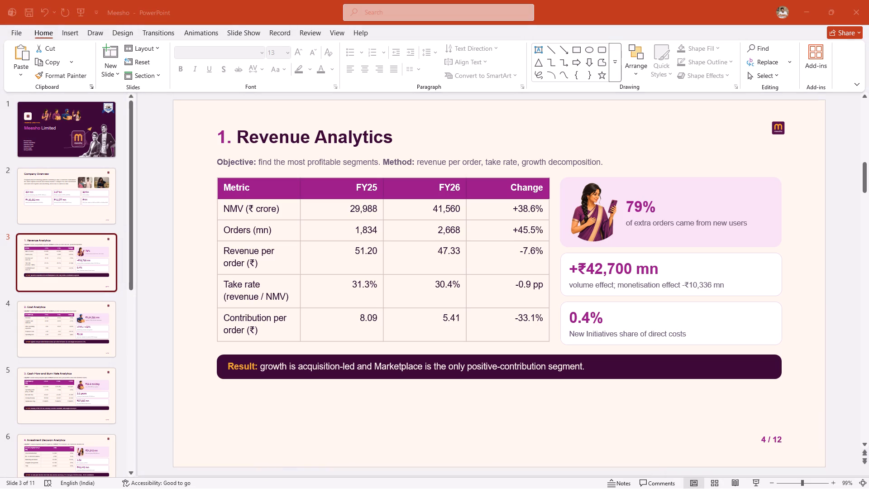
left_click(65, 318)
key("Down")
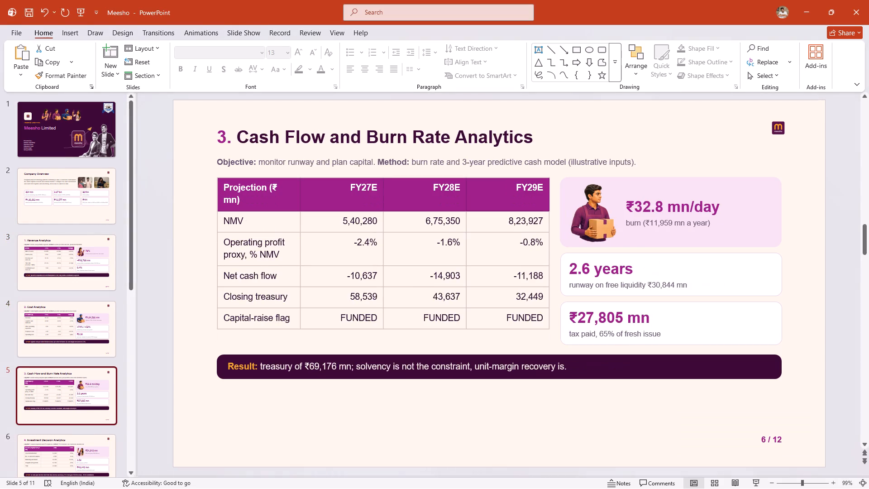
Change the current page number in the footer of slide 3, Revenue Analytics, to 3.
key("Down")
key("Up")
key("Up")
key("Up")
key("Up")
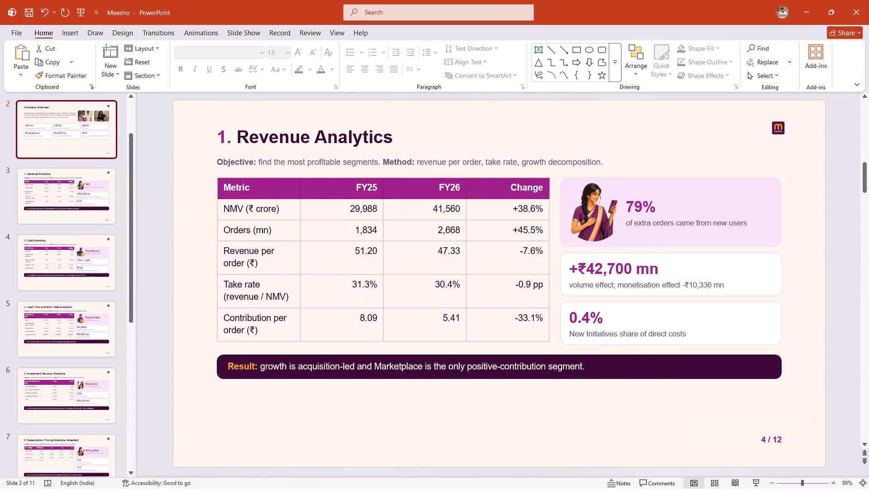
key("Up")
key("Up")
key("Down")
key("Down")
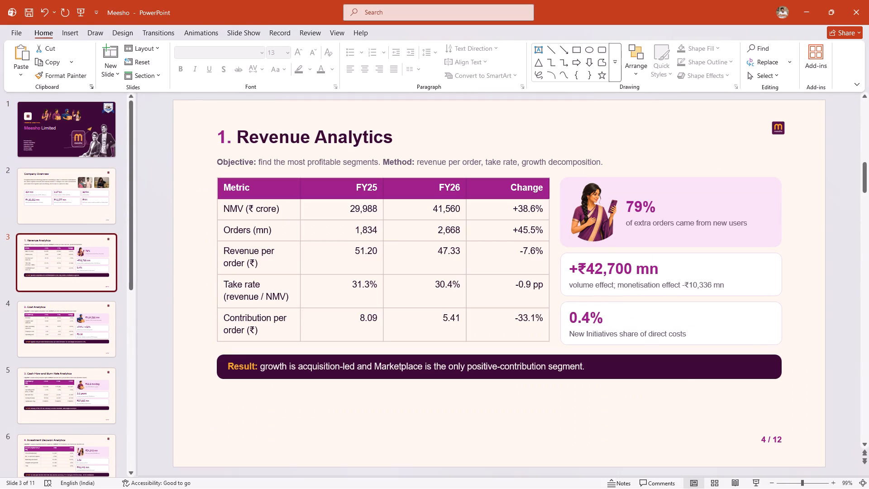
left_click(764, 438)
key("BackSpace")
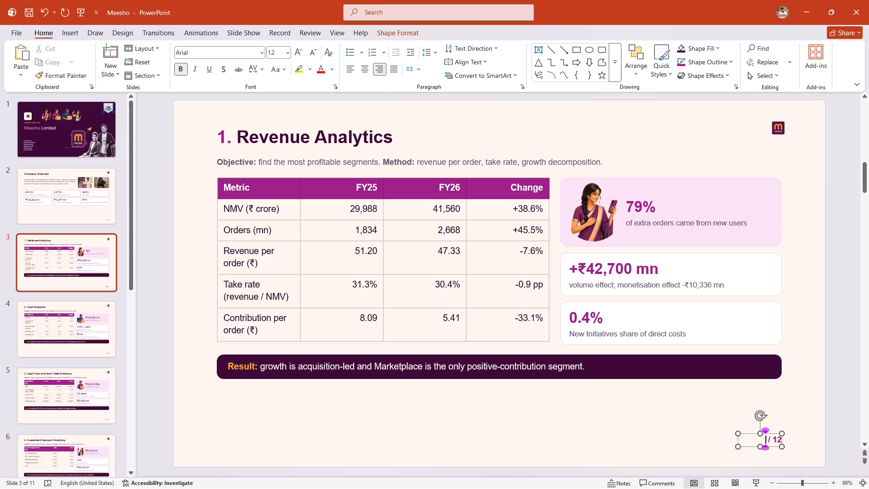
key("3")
Dismiss the chat notification and delete the page number text box from slide 2, Company Overview.
left_click(91, 327)
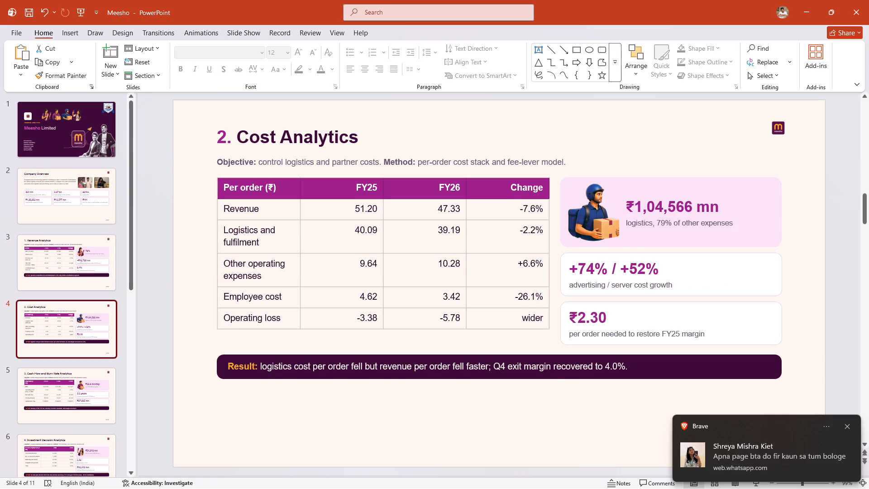
left_click(82, 149)
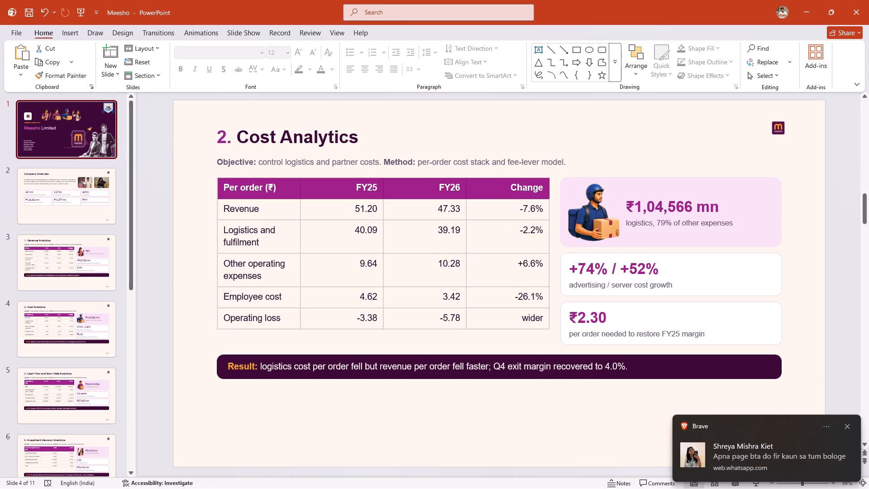
left_click(99, 219)
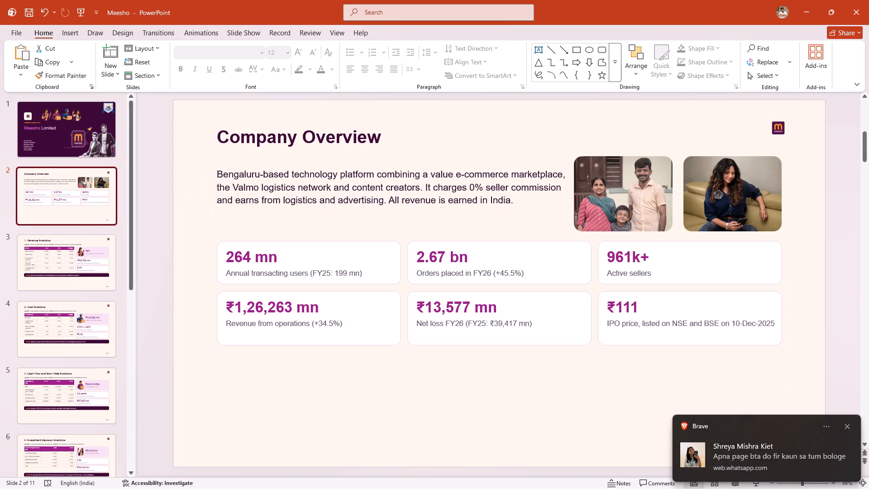
left_click(846, 427)
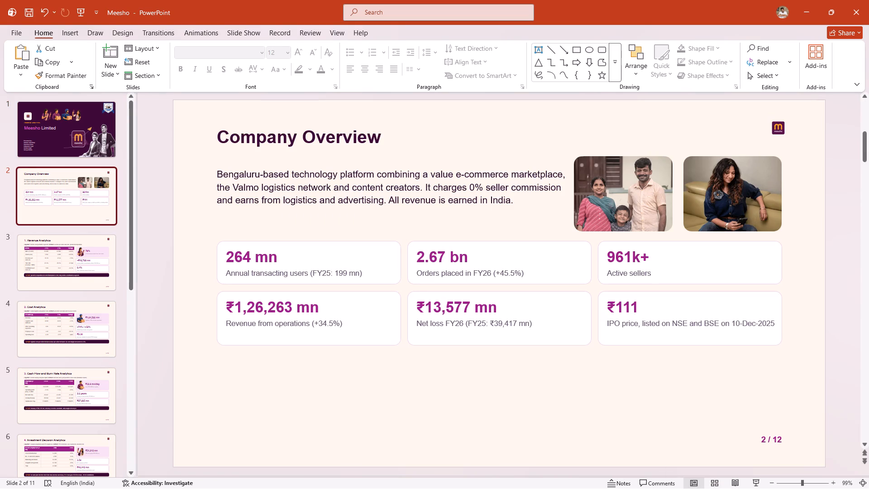
left_click(774, 438)
left_click(752, 434)
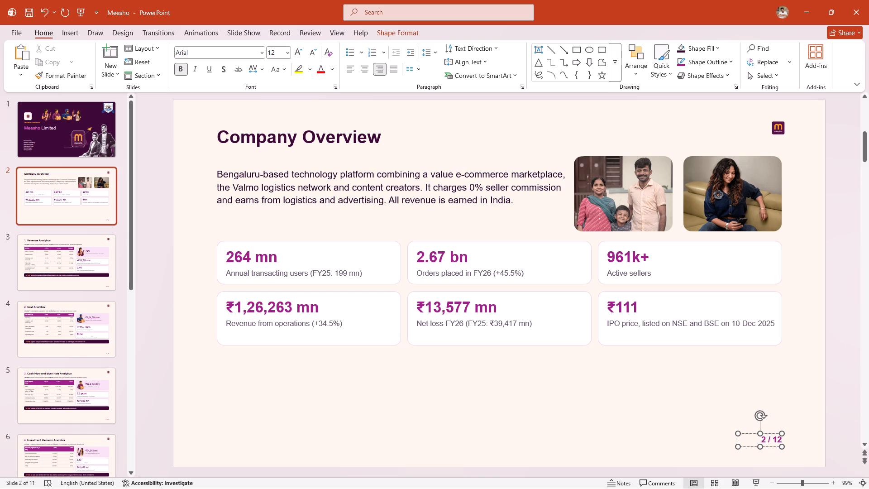
key("Delete")
Delete the page number text box from slide 3, Revenue Analytics.
left_click(102, 271)
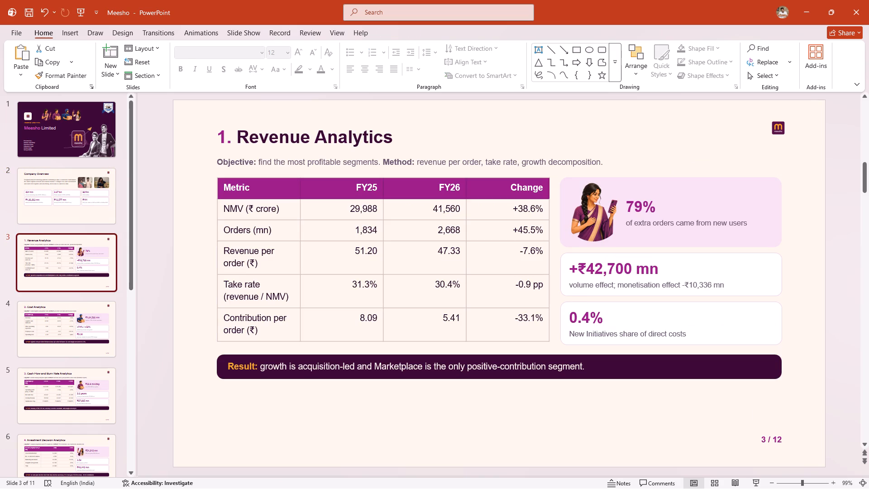
left_click(767, 430)
key("Delete")
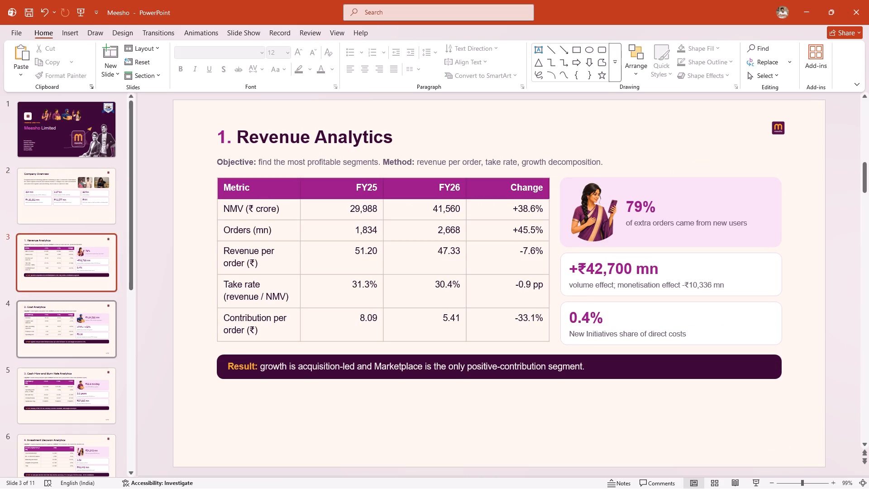
Delete the page-number text boxes from slide 4, Cost Analytics, and slide 5, Cash Flow and Burn Rate Analytics.
left_click(48, 316)
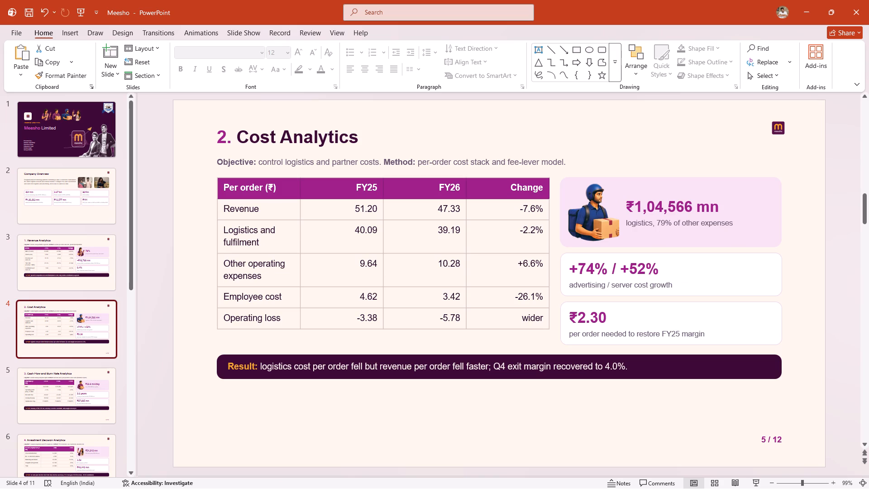
left_click(765, 438)
left_click(748, 433)
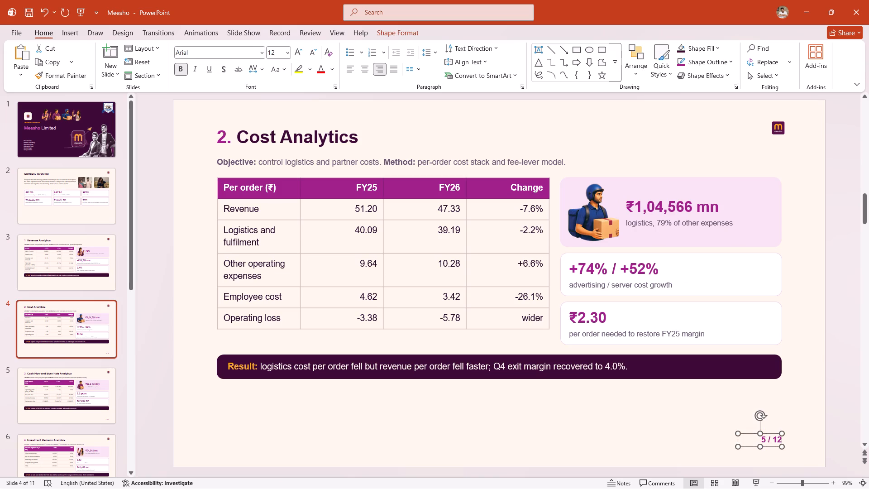
key("Delete")
left_click(79, 373)
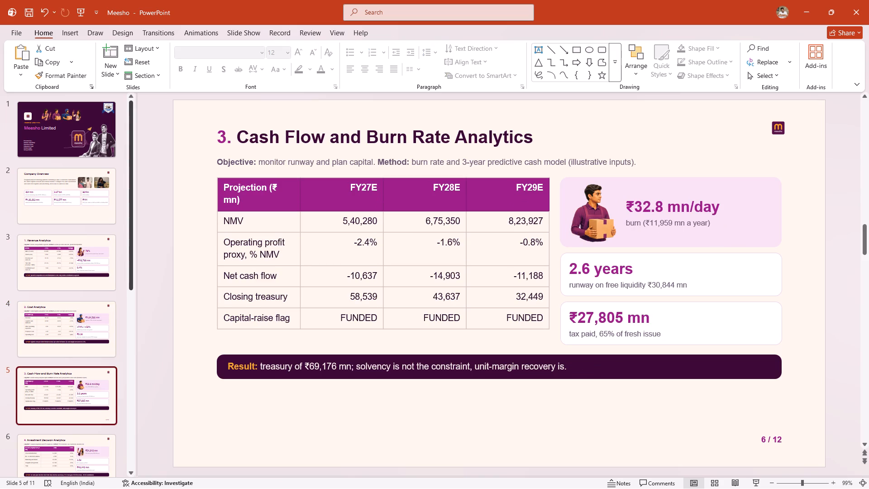
left_click(768, 433)
key("Delete")
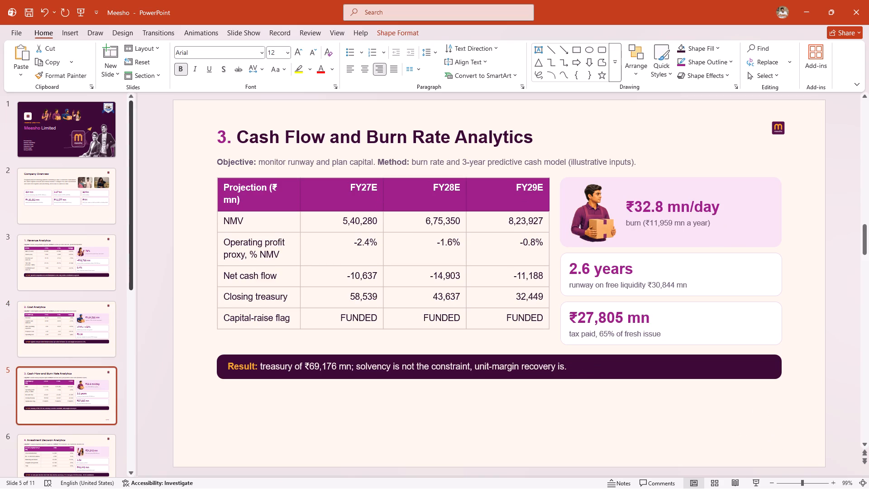
Delete the page-number text boxes from slide 6, Investment Decision Analytics, and slide 7, Subscription Pricing Analytics (Adapted).
left_click(57, 456)
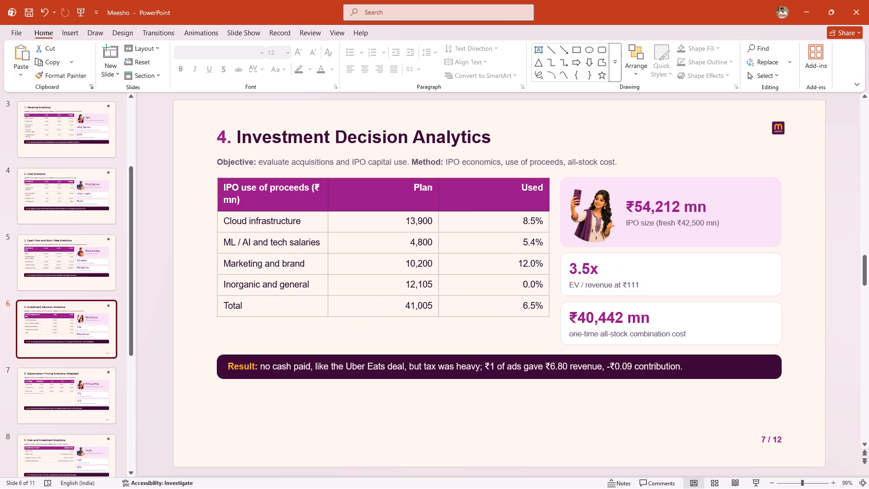
left_click(768, 433)
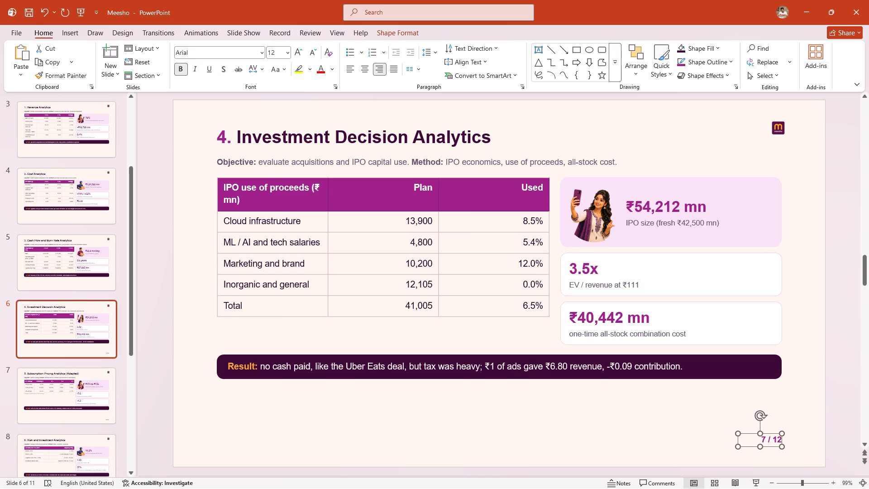
key("Delete")
left_click(89, 391)
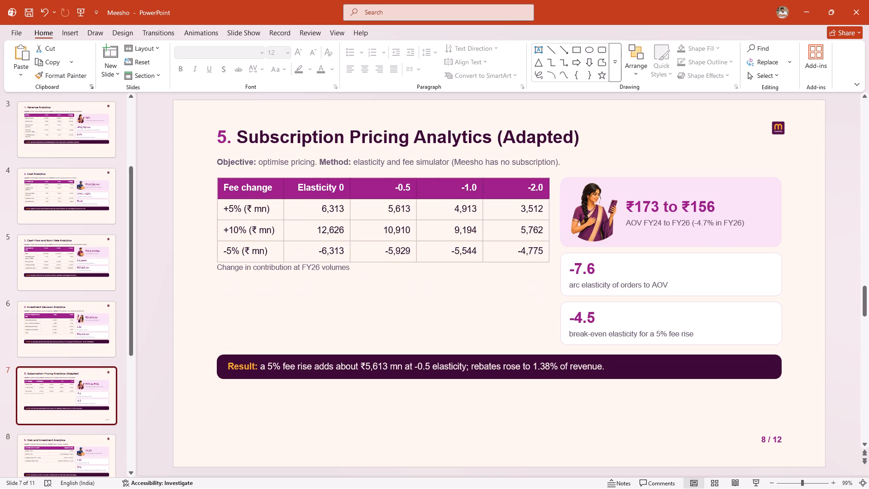
left_click(772, 432)
key("Delete")
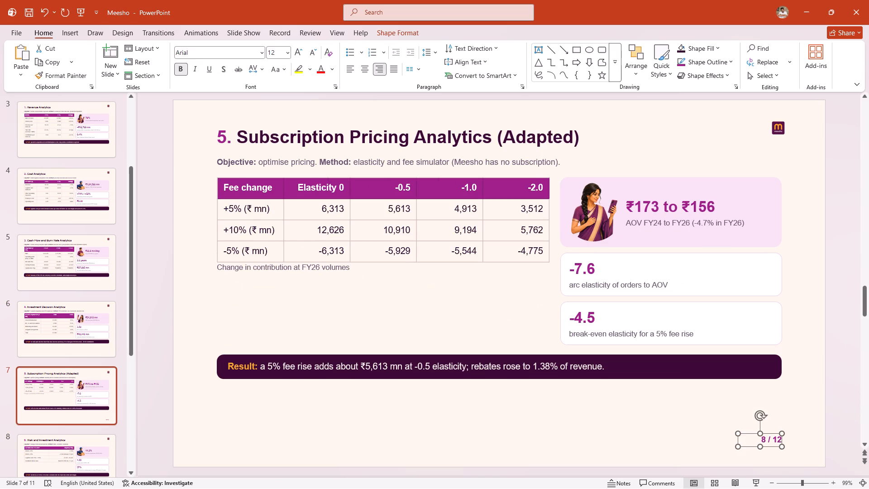
Delete the page-number text boxes from slide 8, Risk and Investment Analytics, and slide 9, Impact of Financial Analytics.
left_click(58, 339)
scroll(59, 441, "down", 1)
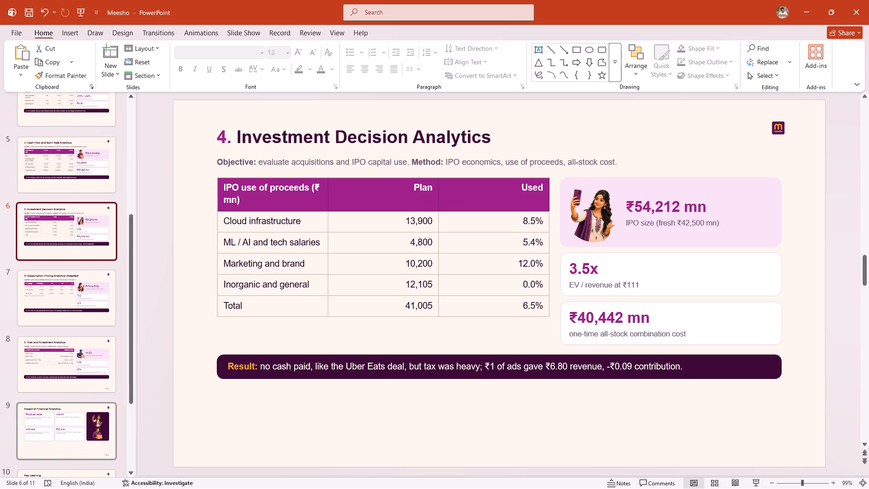
left_click(69, 387)
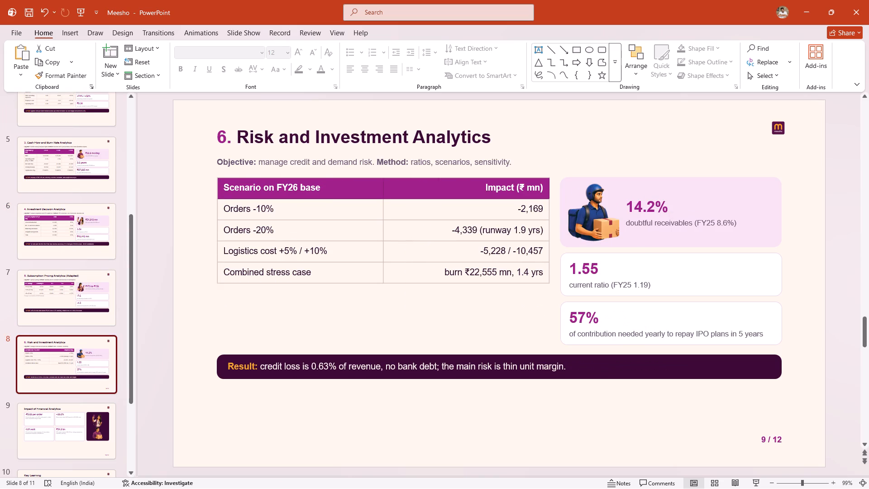
left_click(769, 433)
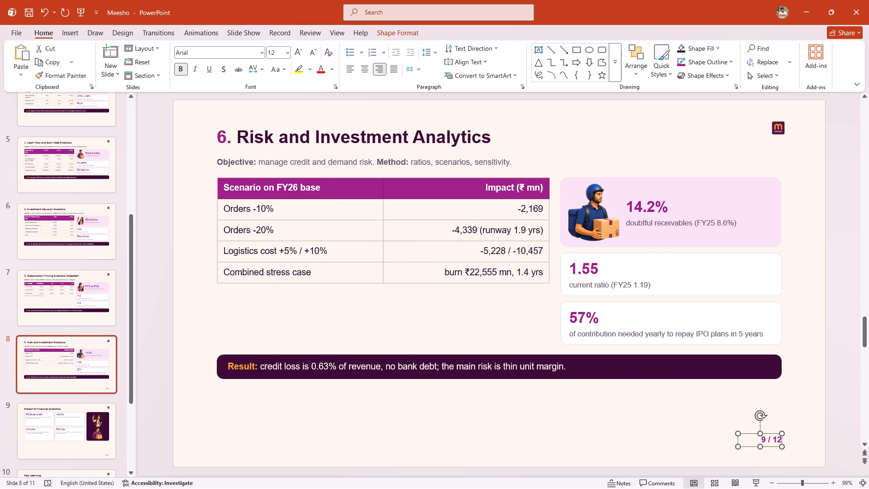
key("Delete")
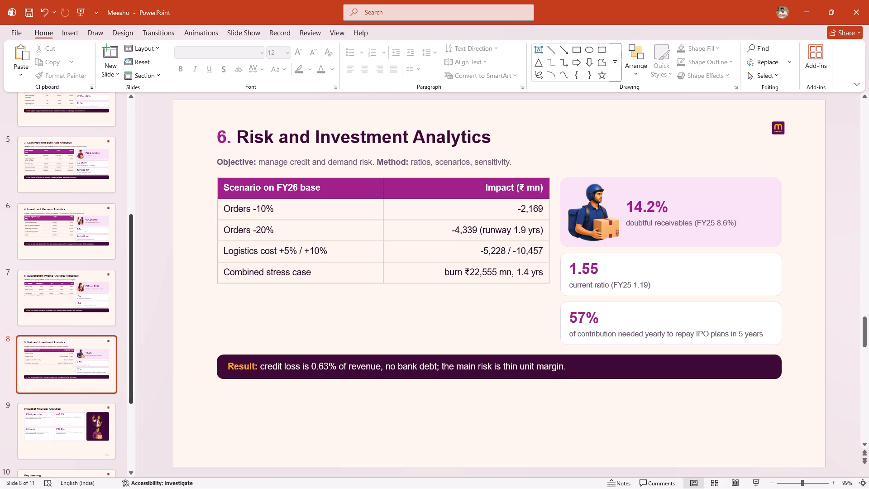
left_click(83, 422)
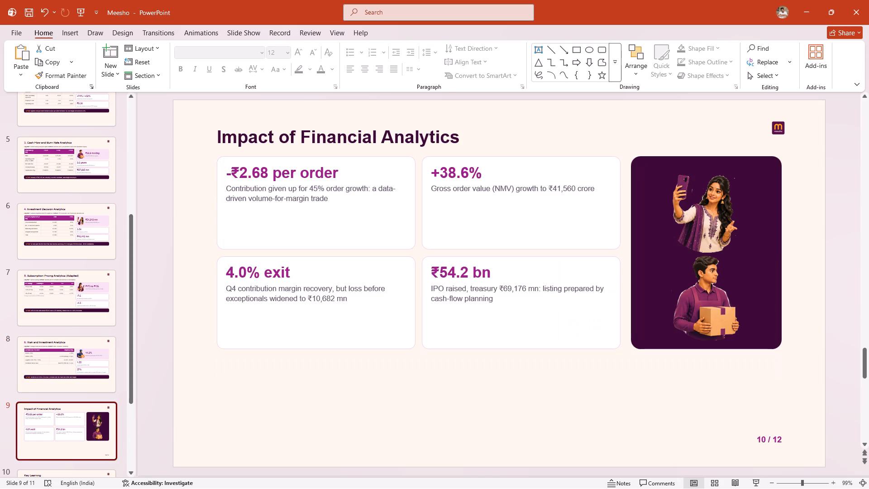
left_click(769, 431)
key("Delete")
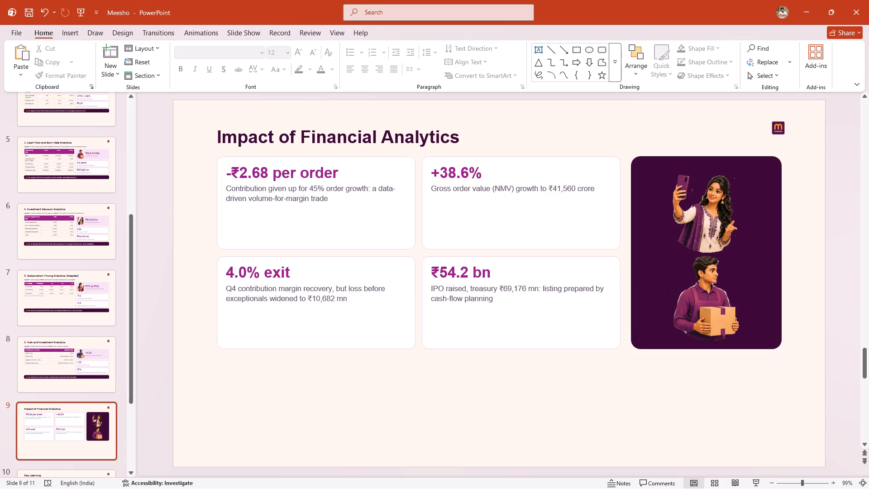
Go to slide 10, Key Learning.
scroll(58, 419, "down", 2)
left_click(57, 381)
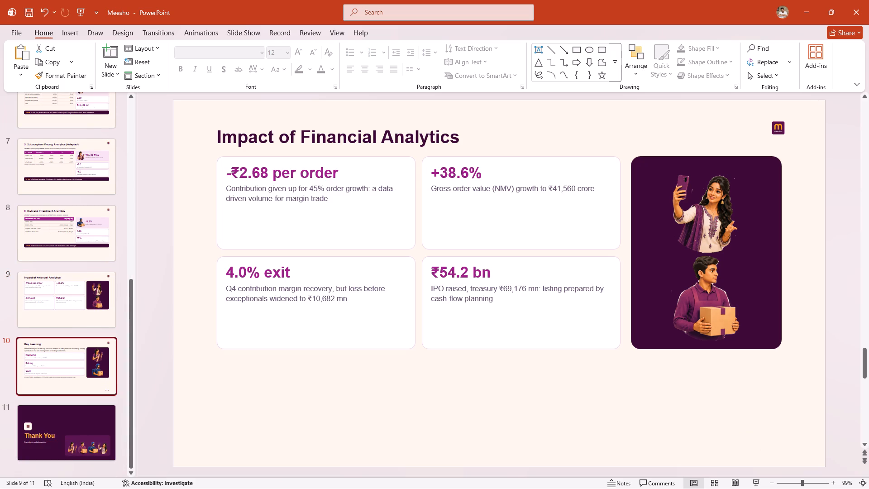
Delete the page-number text box from slide 10, Key Learning.
left_click(764, 431)
key("Delete")
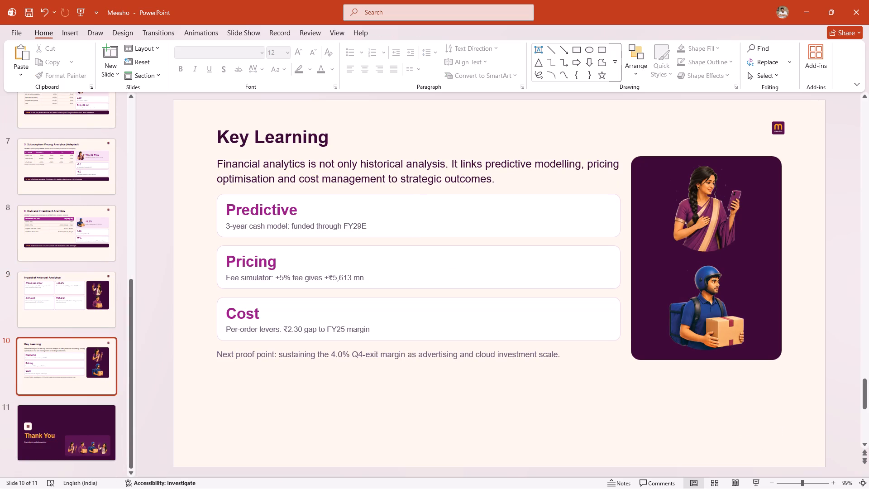
With the closing Thank You slide open, save the Meesho presentation and close it.
left_click(83, 431)
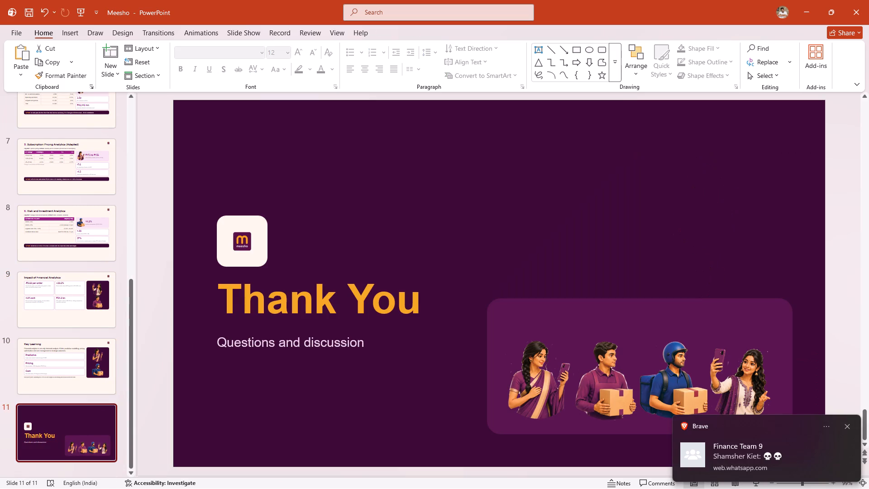
left_click(588, 268)
key("ctrl+s")
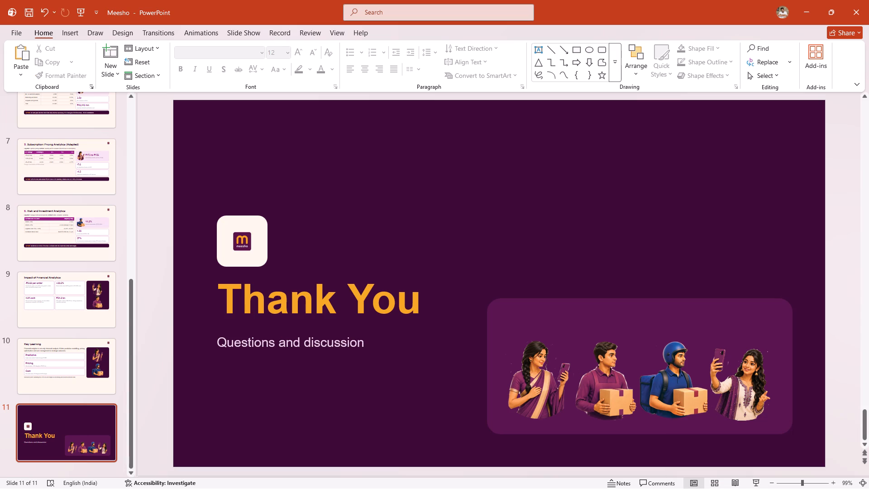
key("ctrl+s")
key("ctrl+s")
key("ctrl+s")
left_click(858, 15)
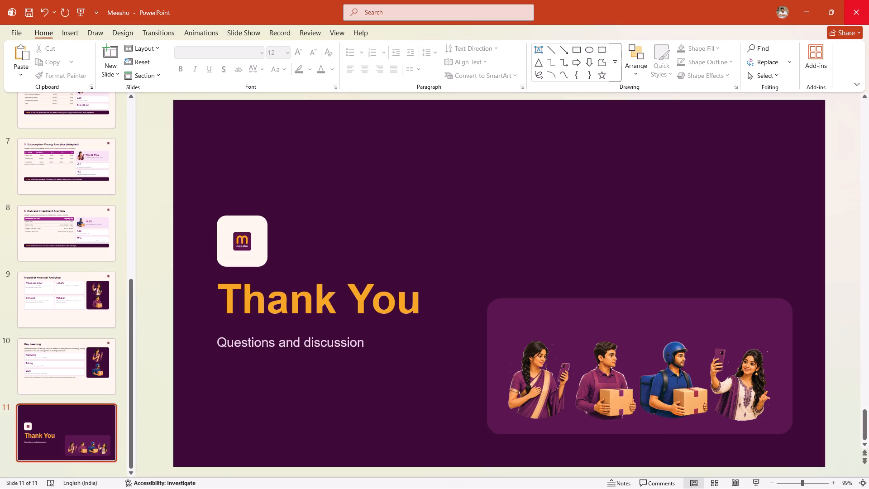
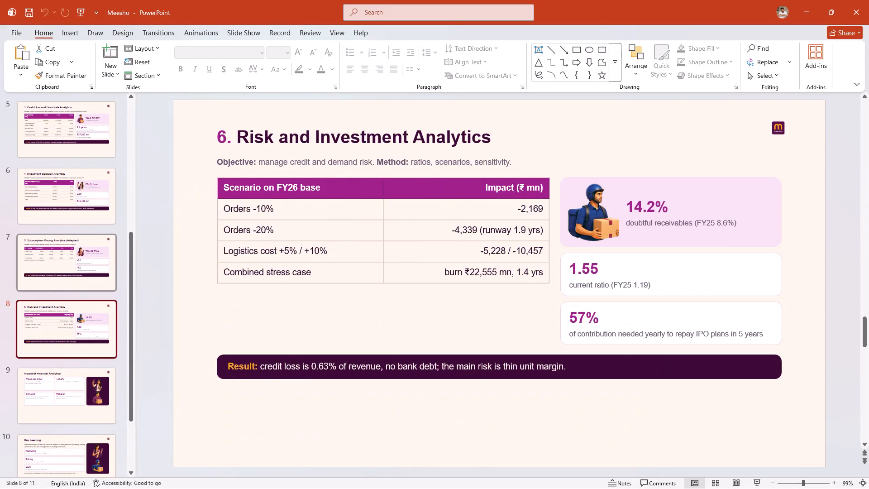
Review slides 6 to 11, from Investment Decision Analytics through Impact of Financial Analytics to the closing Thank You slide.
key("Up")
key("Down")
key("Down")
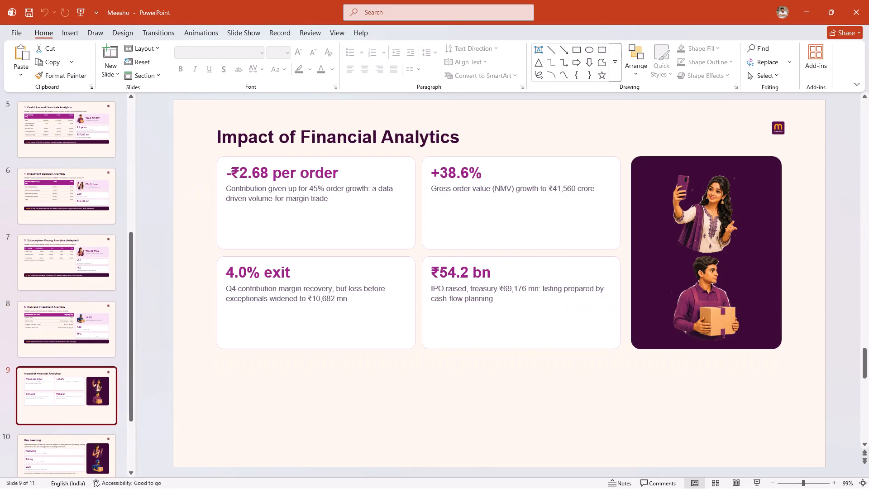
key("Down")
key("Down")
key("Up")
key("Up")
key("Up")
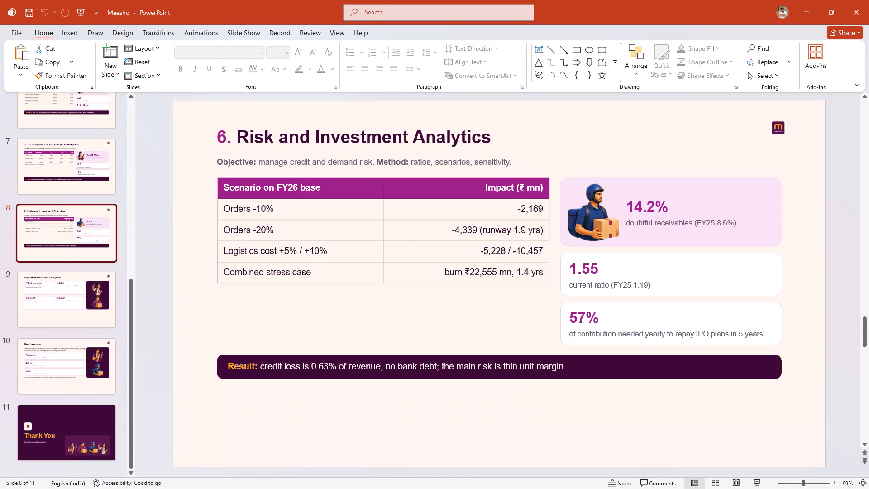
key("Up")
key("Up")
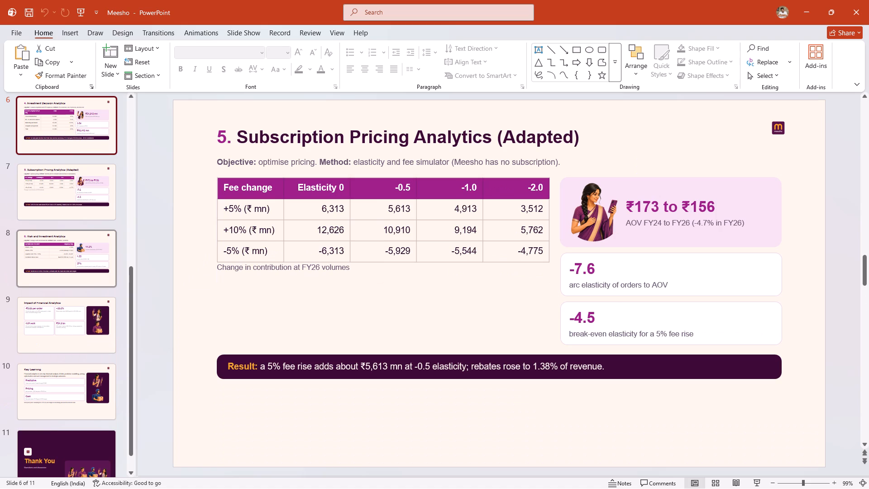
key("Down")
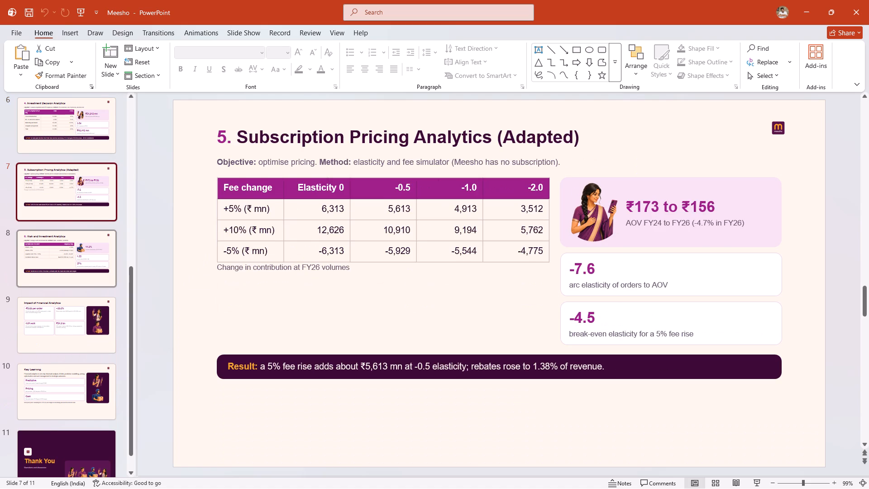
key("Down")
key("Down")
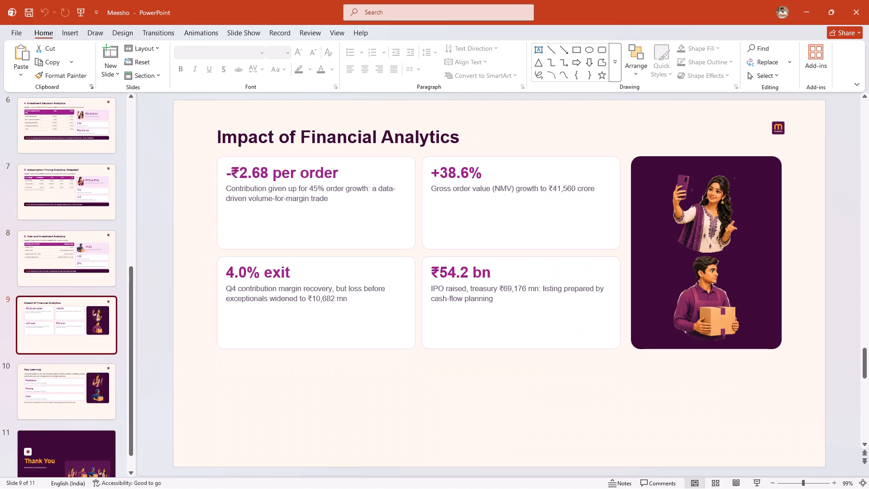
Read slides 5 to 8, comparing Subscription Pricing Analytics (Adapted) with Risk and Investment Analytics.
key("Up")
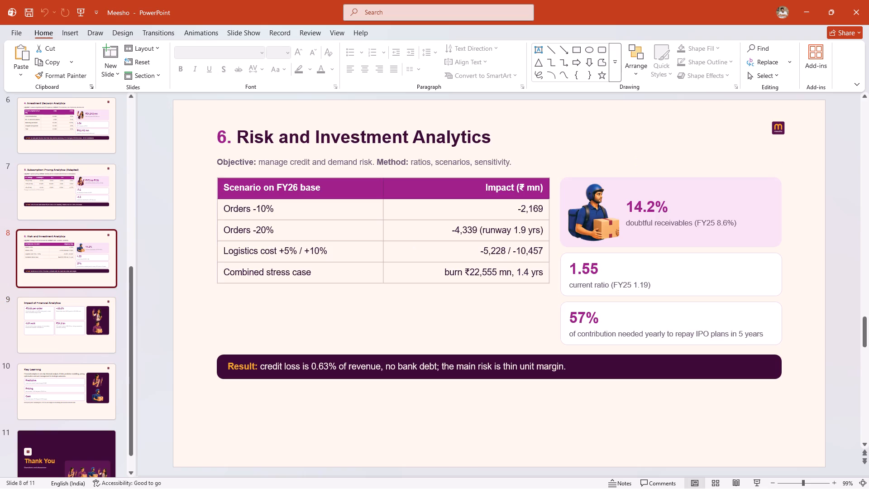
key("Up")
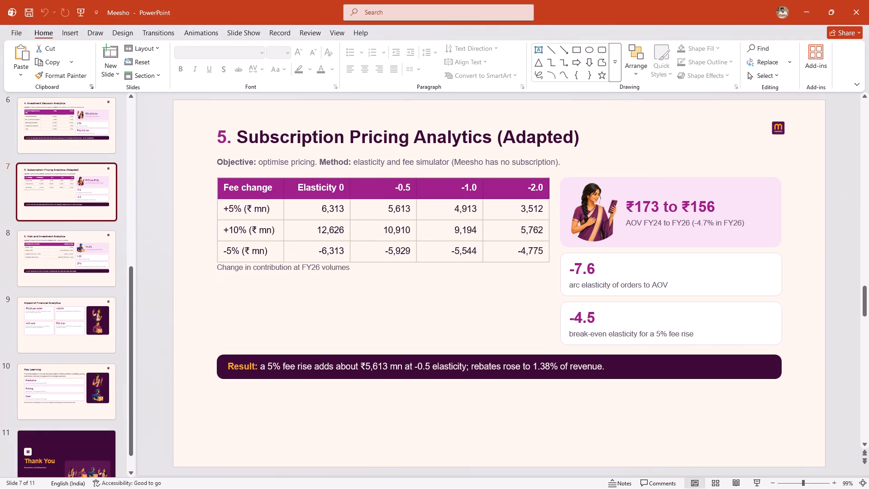
key("Up")
key("Up")
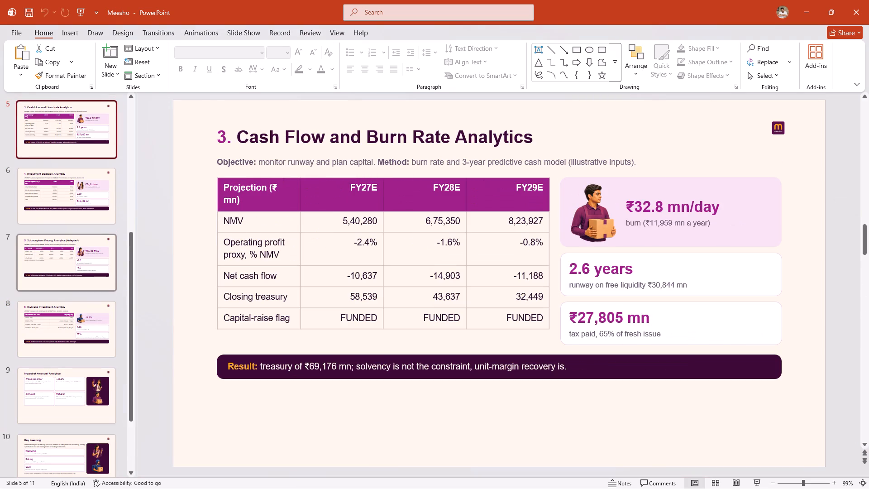
key("Down")
key("Down")
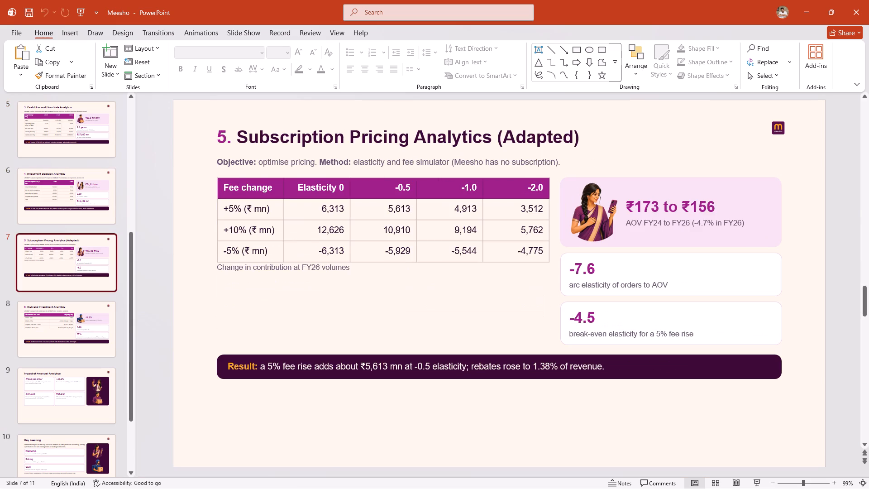
key("Down")
key("Up")
key("Down")
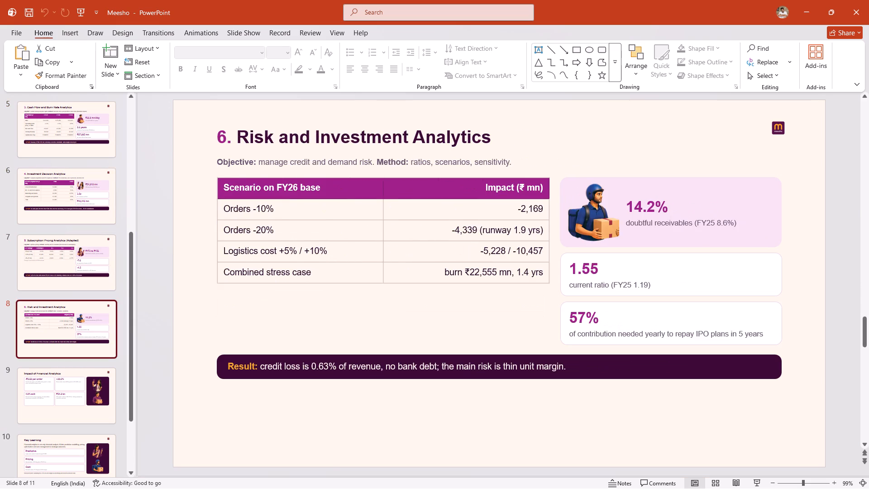
key("Up")
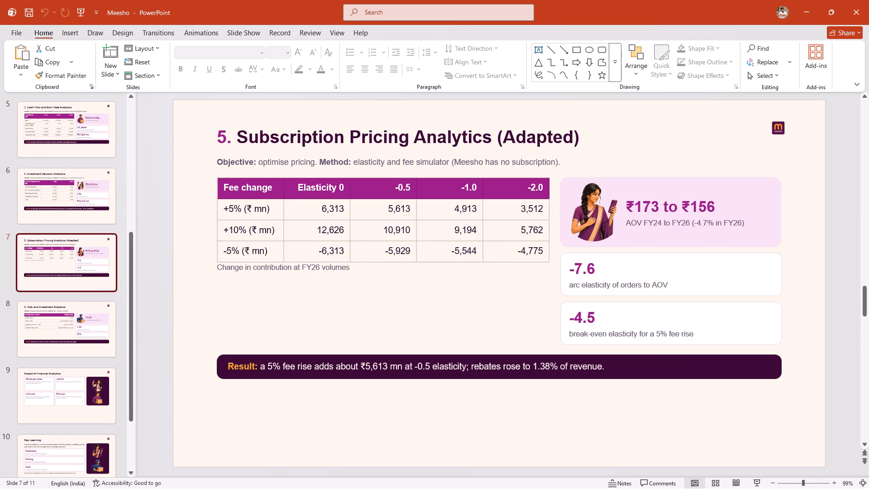
key("Down")
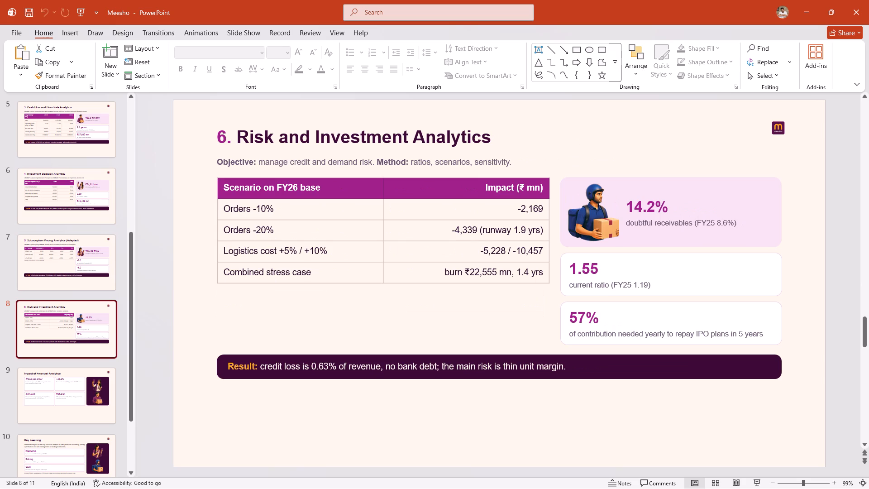
Go back to the early analytics slides and look through the deck from Revenue Analytics to the Thank You slide.
scroll(57, 212, "up", 1)
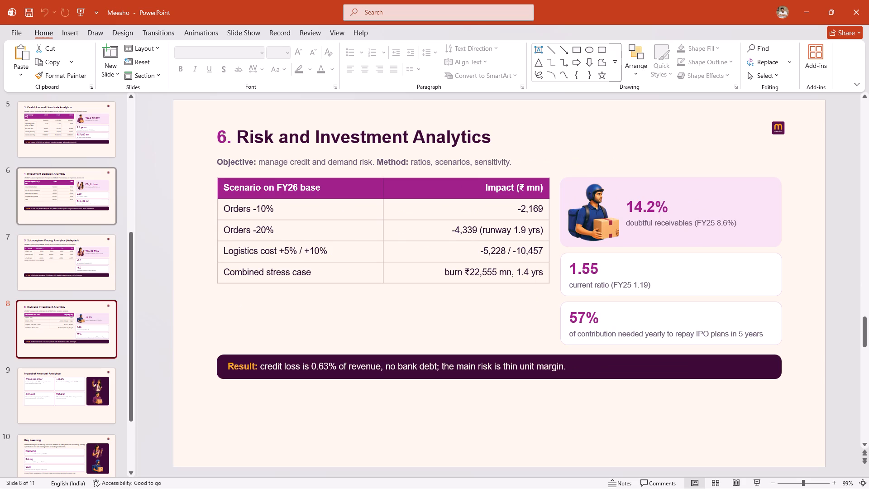
scroll(57, 212, "up", 2)
left_click(57, 212)
key("Up")
scroll(57, 212, "up", 5)
key("Up")
key("Up")
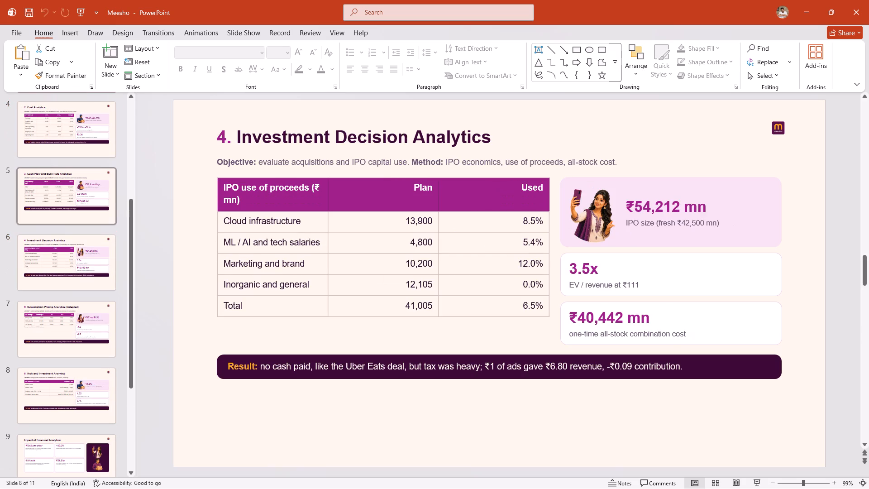
key("Down")
key("Up")
key("Up")
key("Down")
key("Down")
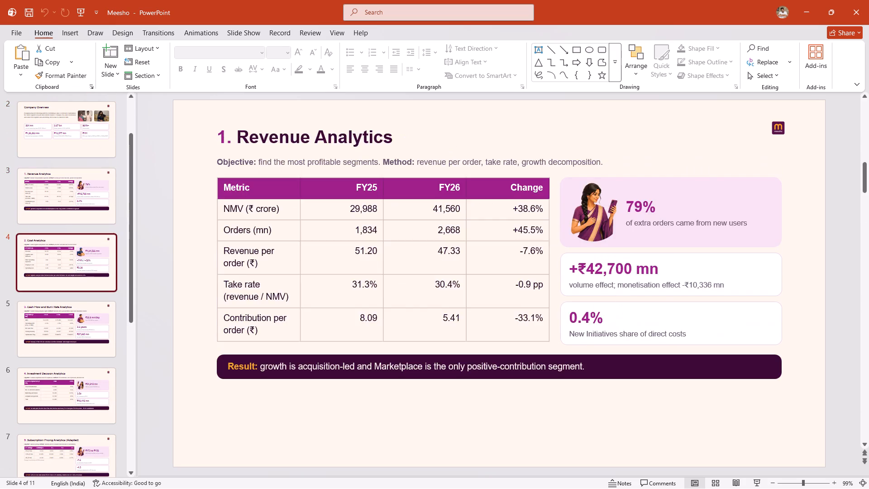
key("Down")
key("Down")
key("Down")
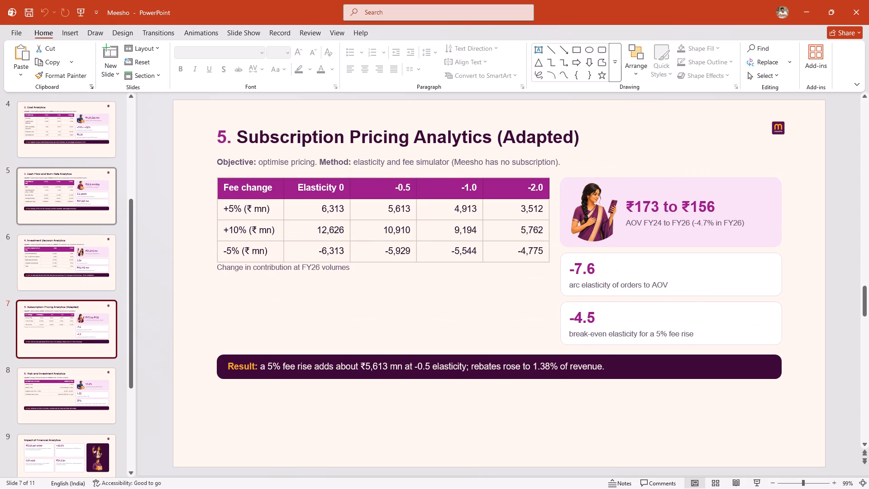
key("Down")
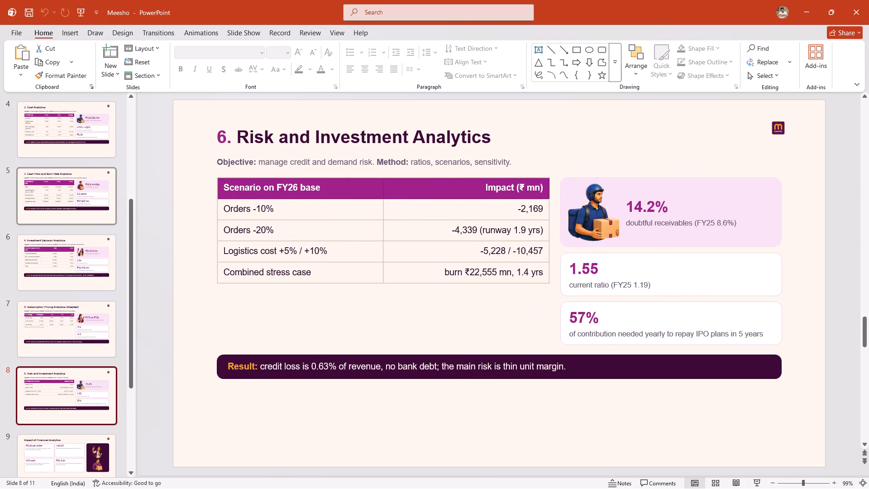
key("Down")
key("Down")
key("Down")
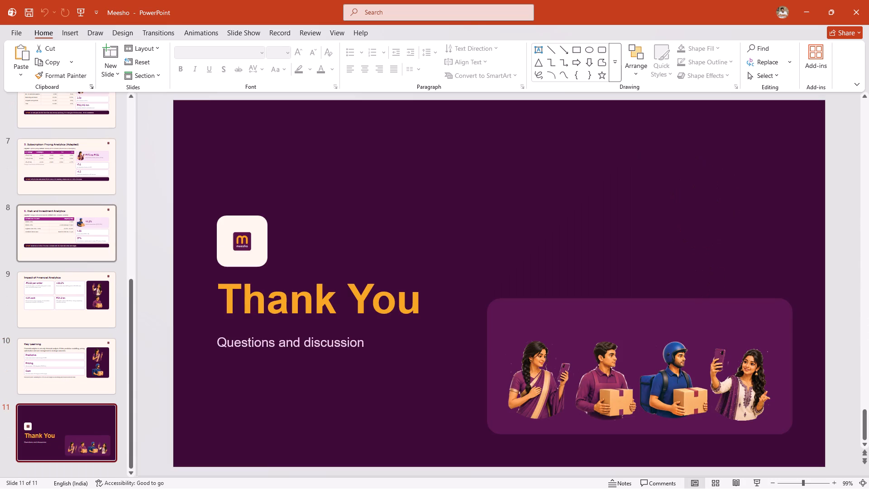
Look back through the deck from the Thank You slide to slide 4, Cost Analytics.
key("Up")
key("Up")
key("Up")
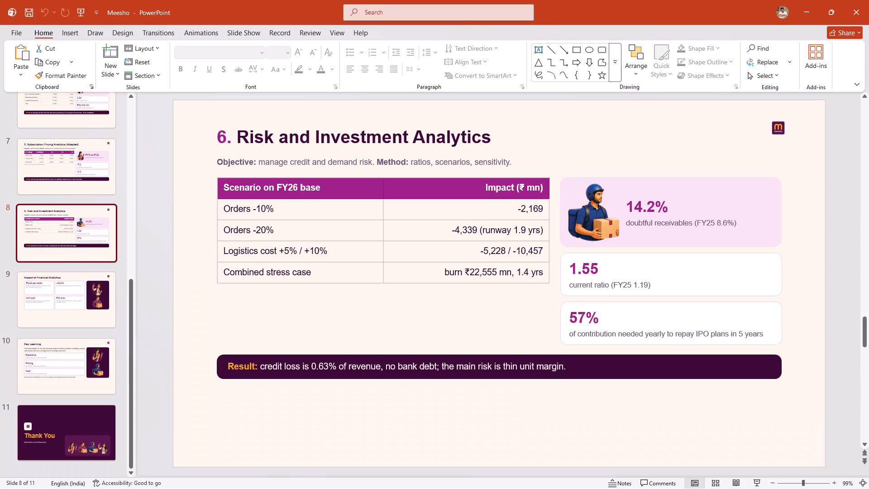
key("Up")
key("Up")
key("Up")
key("Up")
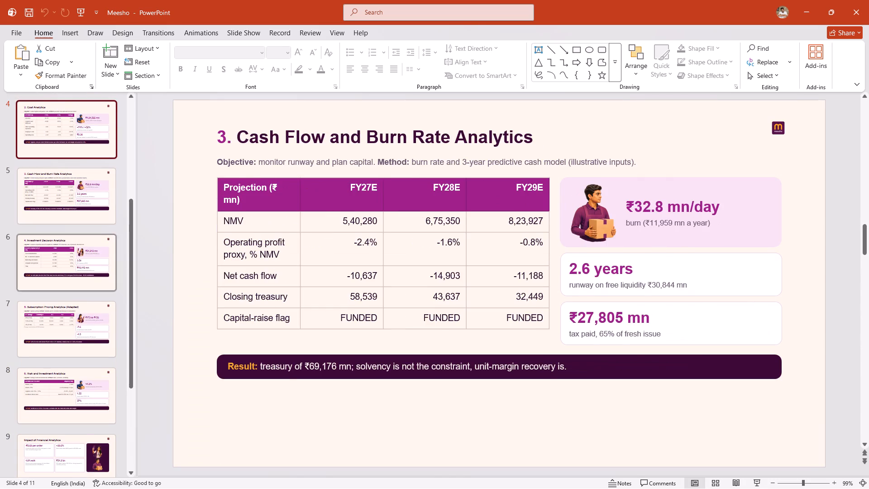
key("Up")
key("Up")
key("Down")
key("Down")
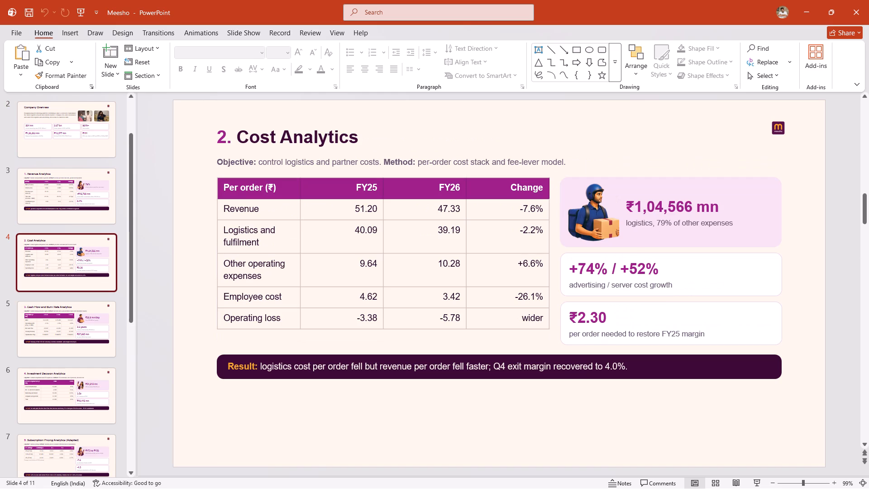
Read the tables and results on slides 4 to 7, from Cost Analytics to Subscription Pricing Analytics (Adapted).
key("Down")
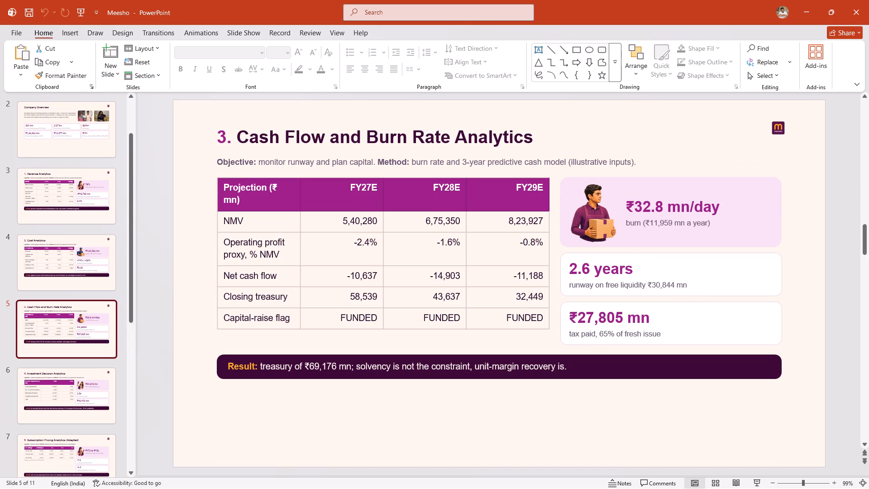
key("Up")
key("Up")
key("Down")
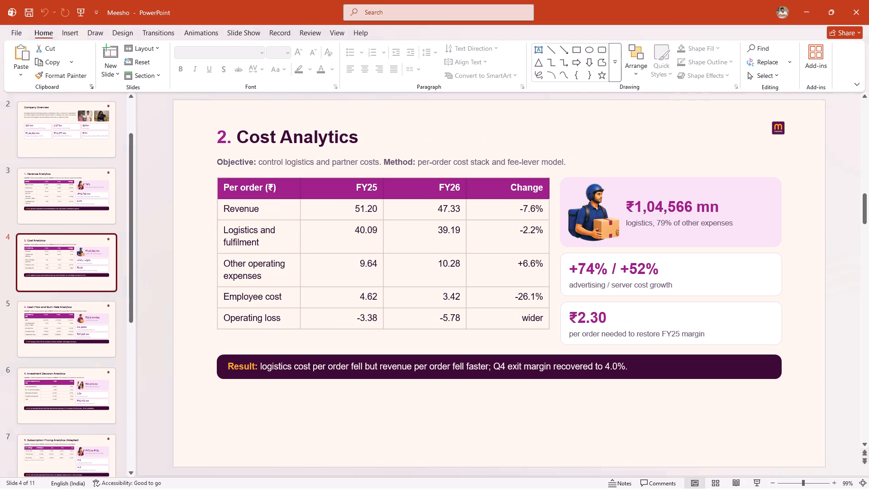
key("Down")
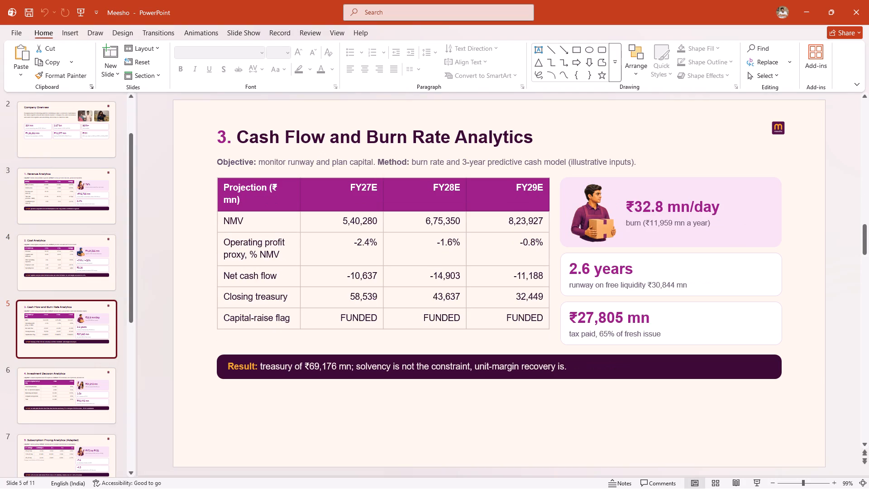
key("Down")
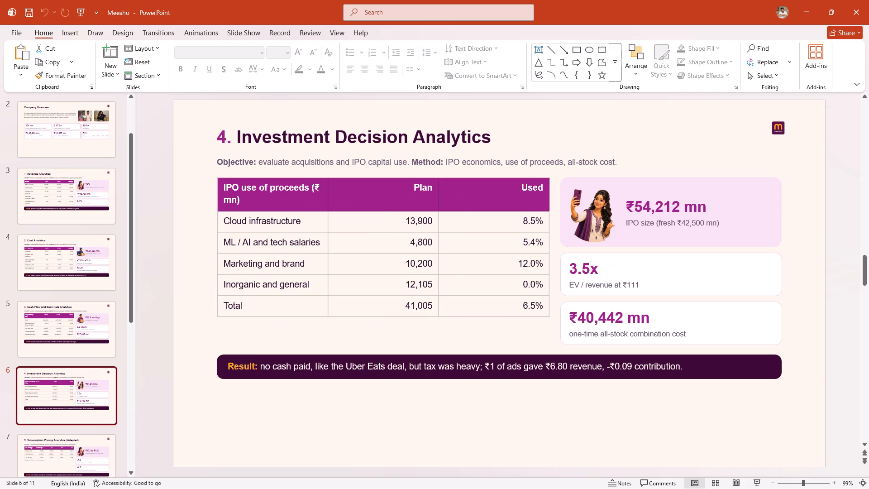
key("Down")
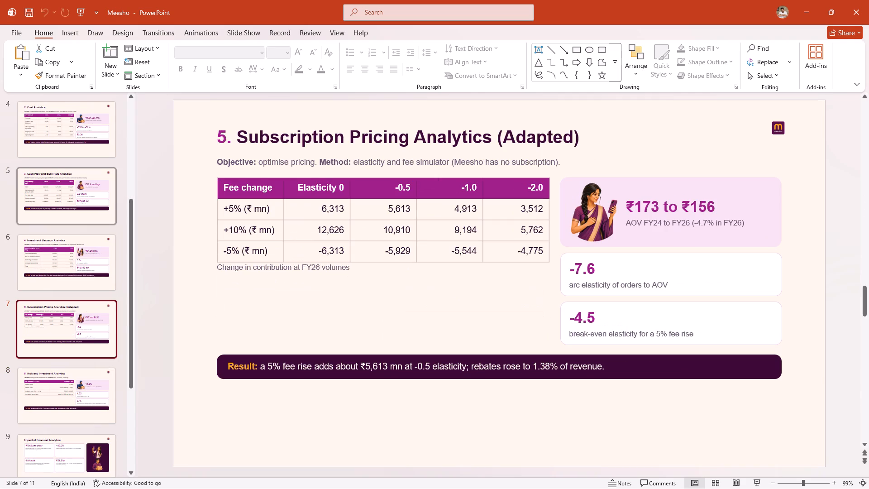
Compare slide 7, Subscription Pricing Analytics (Adapted), with slide 8, Risk and Investment Analytics, checking the neighbouring slides too.
key("Up")
key("Down")
key("Down")
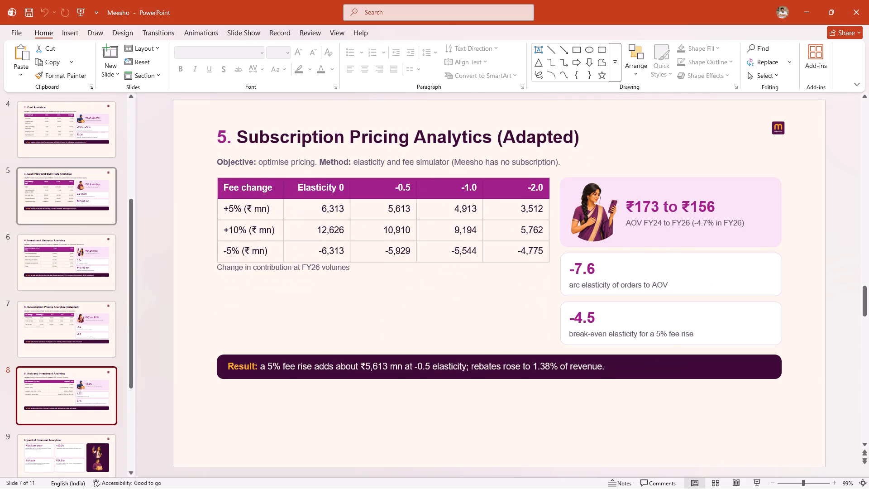
key("Down")
key("Up")
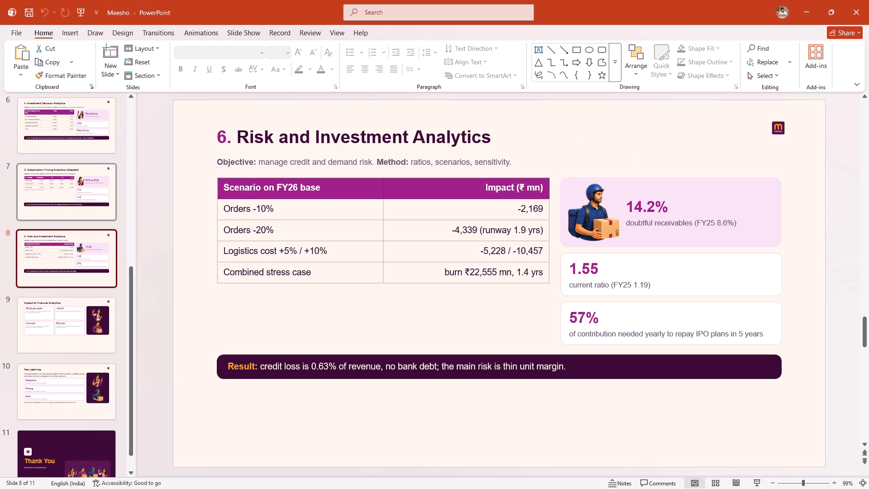
key("Down")
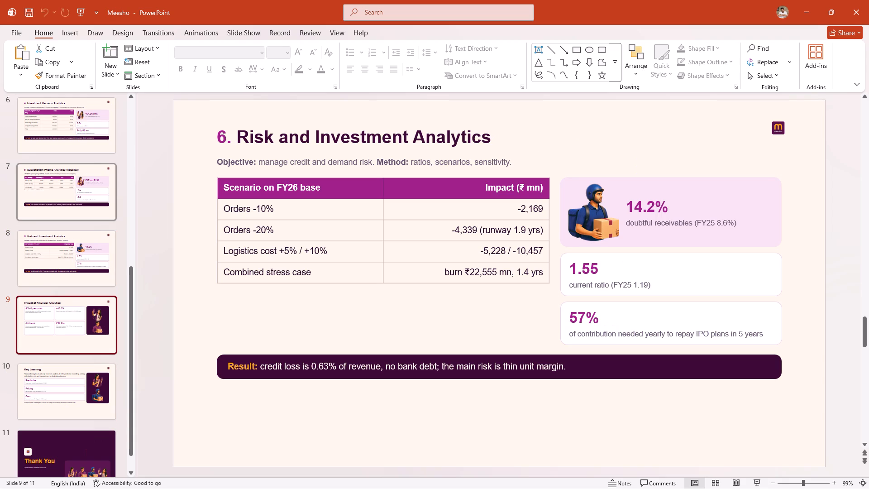
key("Up")
key("Up")
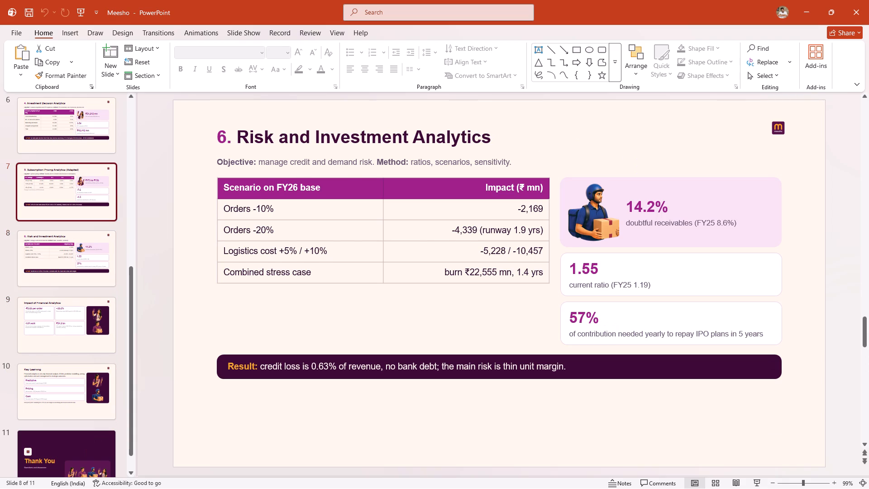
key("Down")
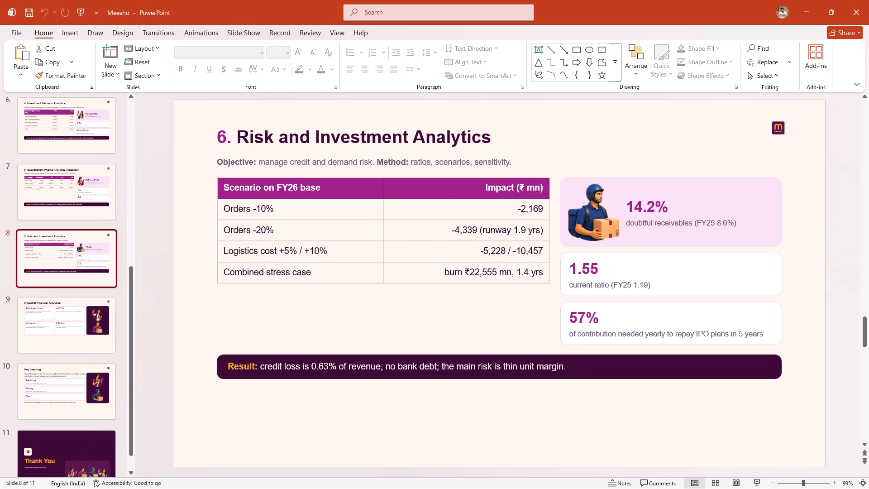
key("Up")
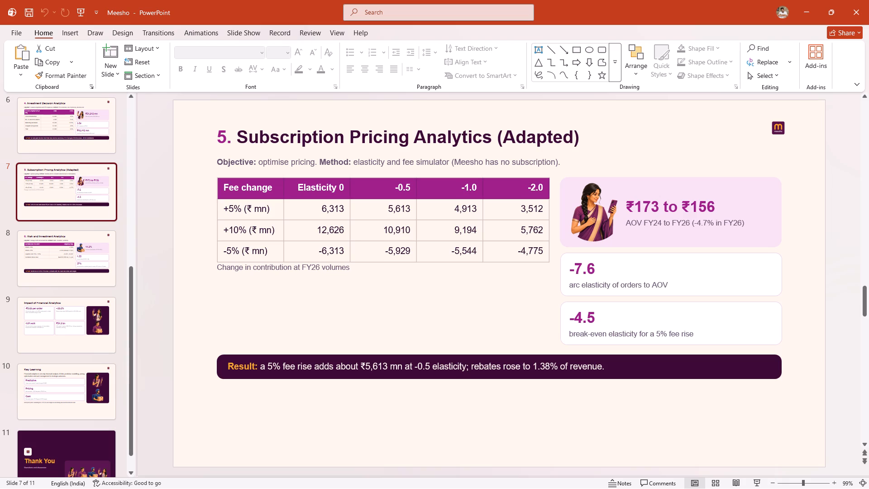